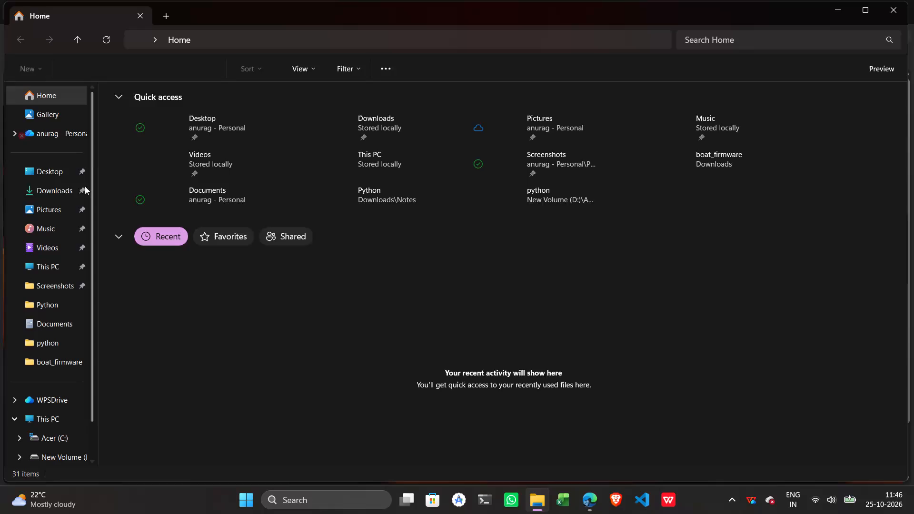
# Open the BCO701_LAB_MANUAL PDF from the Downloads folder in the browser and close the blank new tab beside it.
pyautogui.click(33, 186)
pyautogui.scroll(-2, 365, 220)
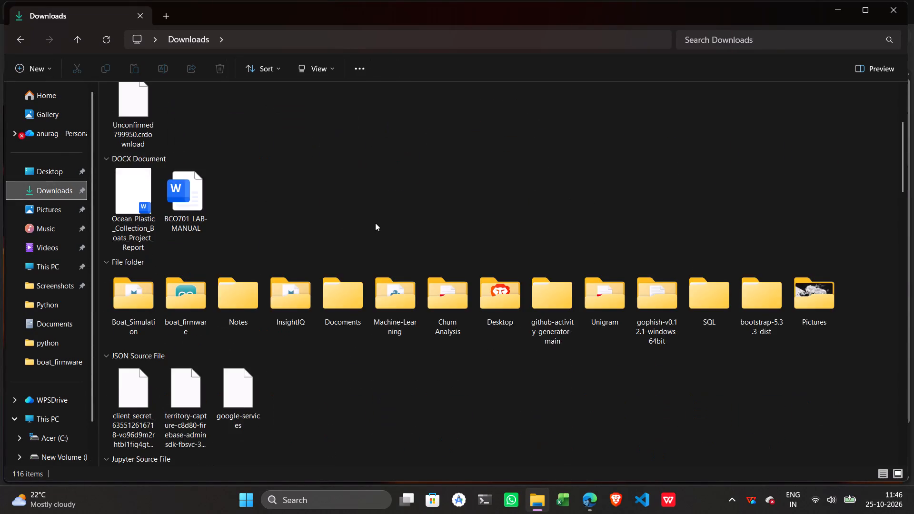
pyautogui.scroll(-1, 375, 223)
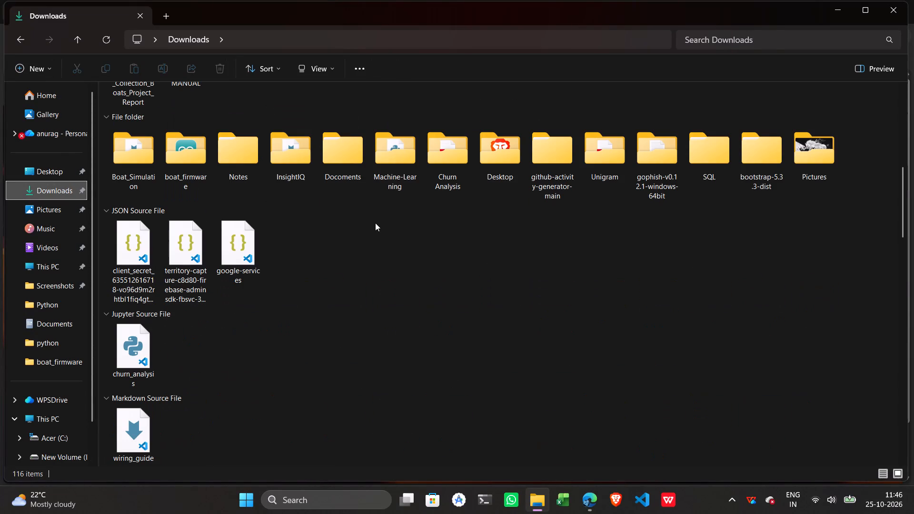
pyautogui.scroll(-2, 375, 223)
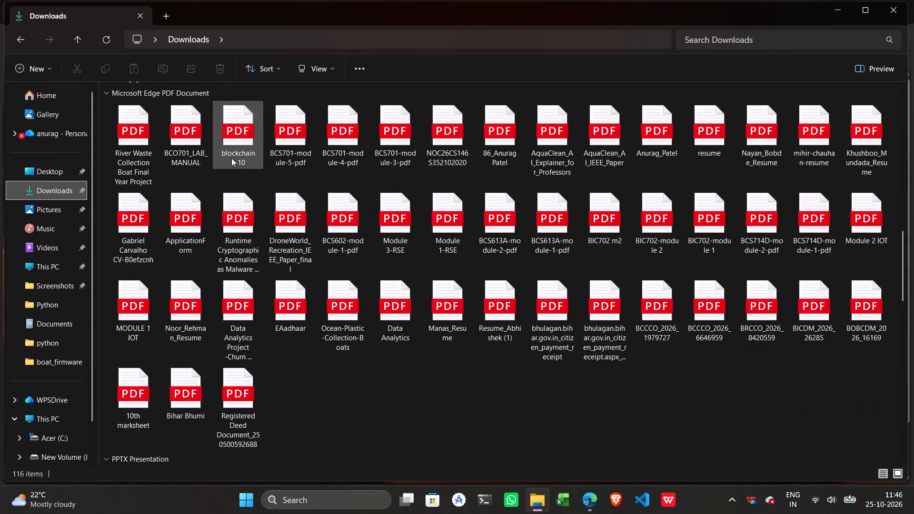
pyautogui.scroll(-5, 266, 296)
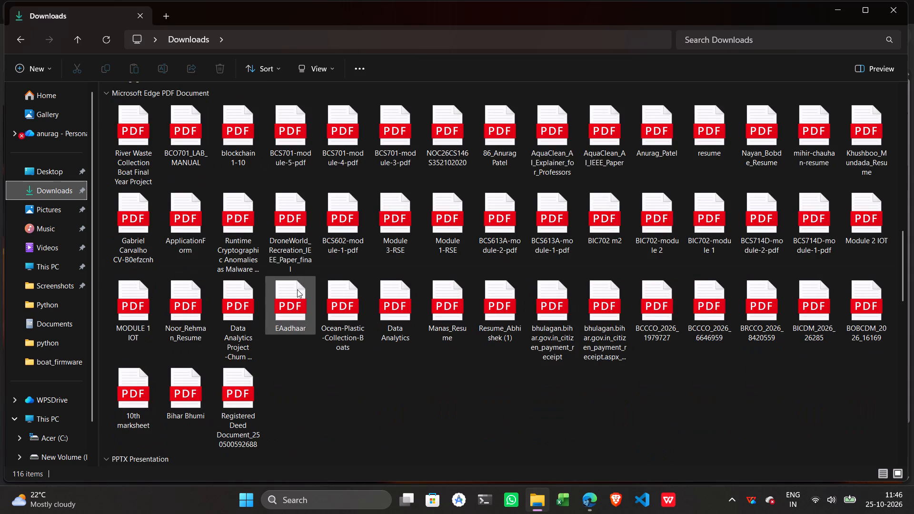
pyautogui.doubleClick(193, 119)
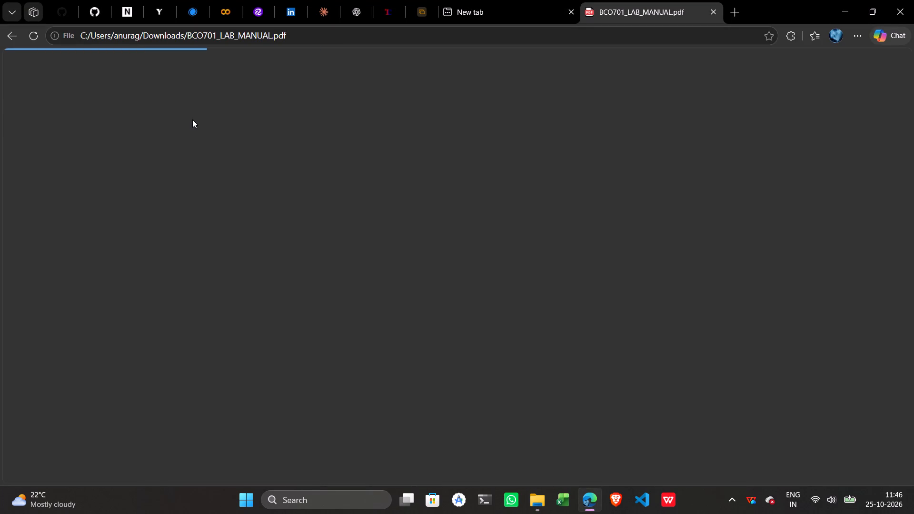
pyautogui.click(575, 10)
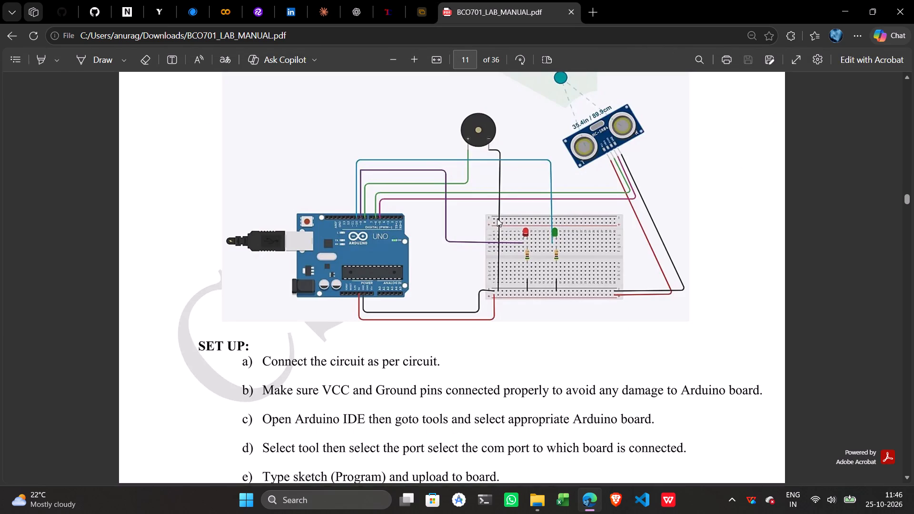
# In File Explorer's Downloads folder, delete the River Waste Collection Boat Final Year Project, Machine Learning and smart_ai_ocean_plastic_collection_boat_presentation PPTX files.
pyautogui.click(537, 504)
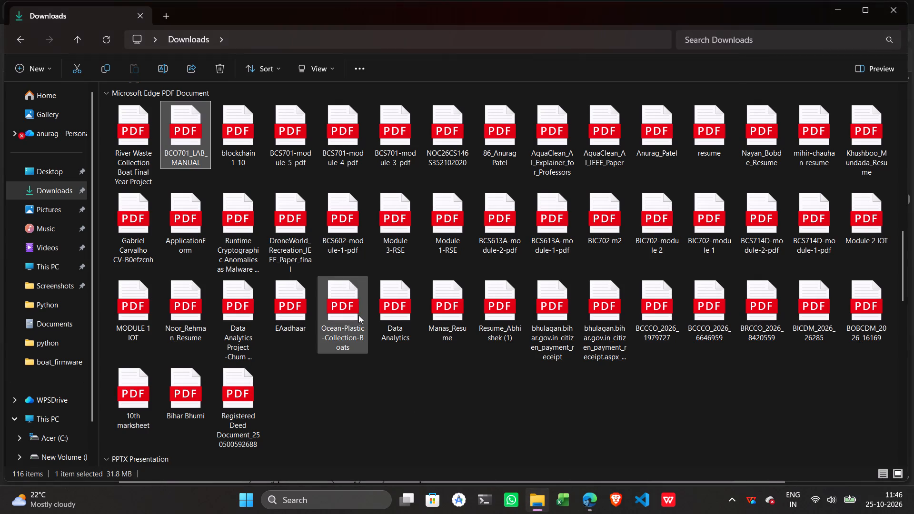
pyautogui.scroll(-2, 461, 373)
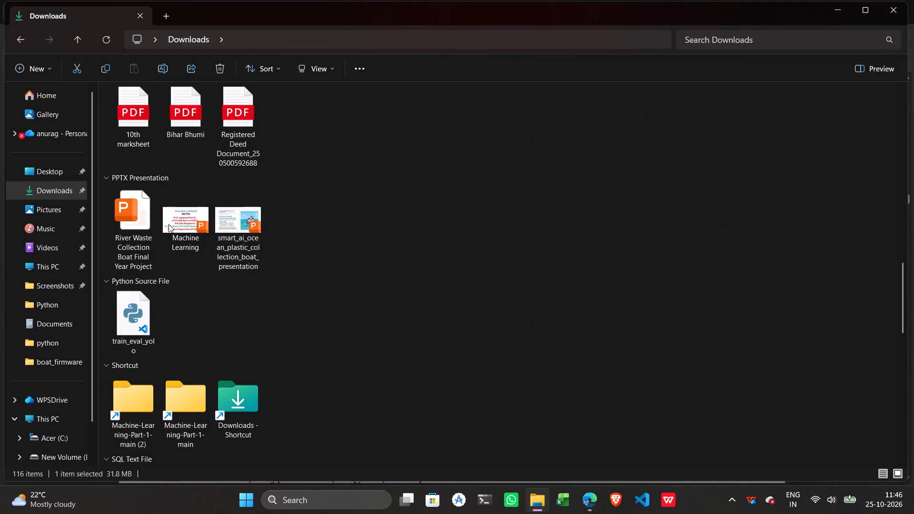
pyautogui.click(133, 221)
pyautogui.click(222, 64)
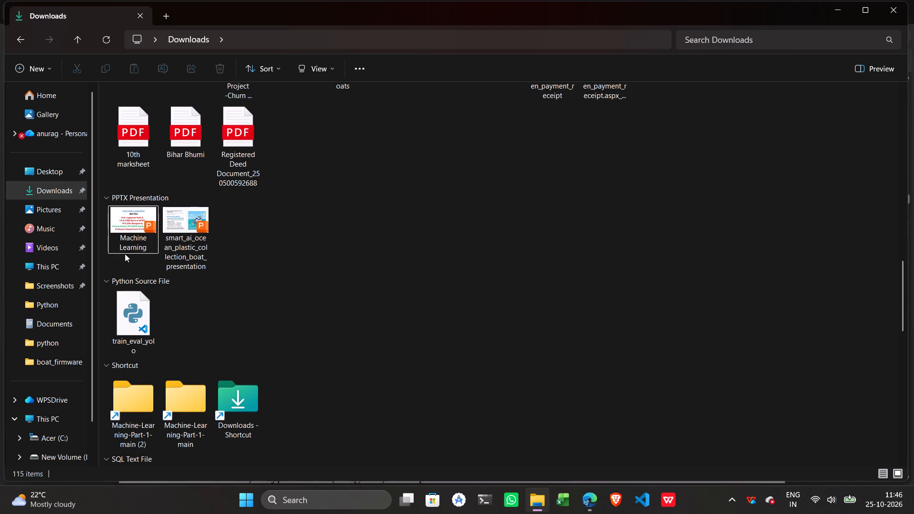
pyautogui.click(133, 236)
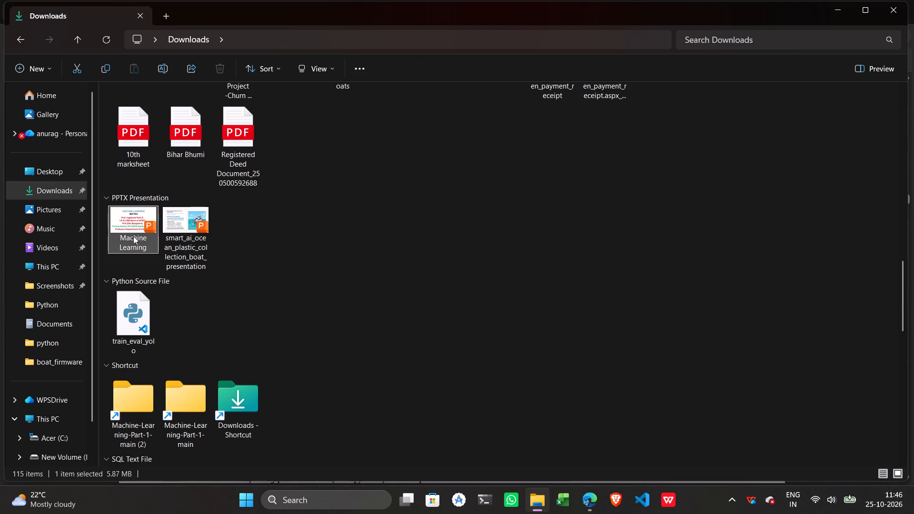
pyautogui.click(220, 69)
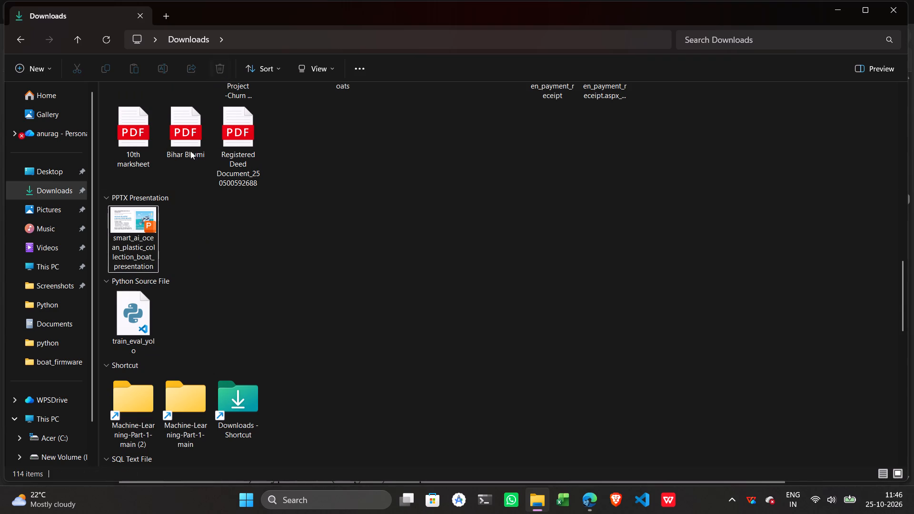
pyautogui.click(149, 220)
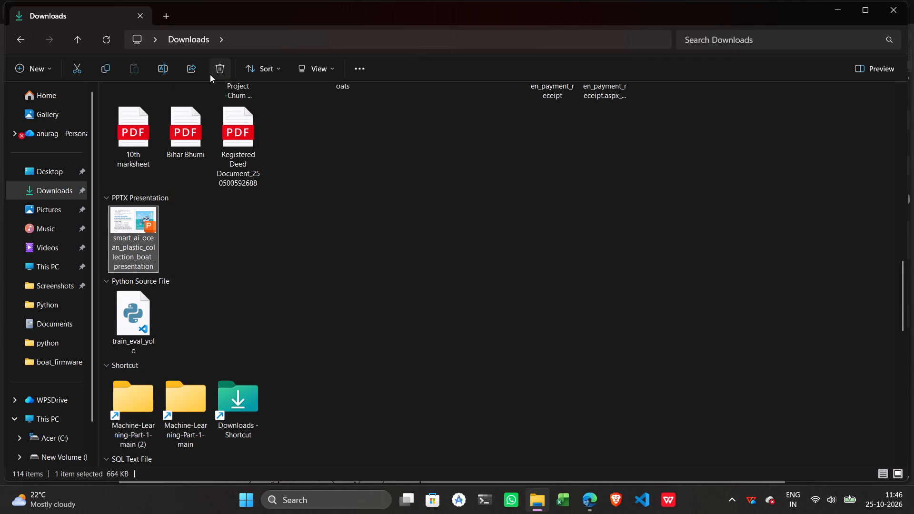
pyautogui.click(214, 70)
pyautogui.scroll(-2, 249, 237)
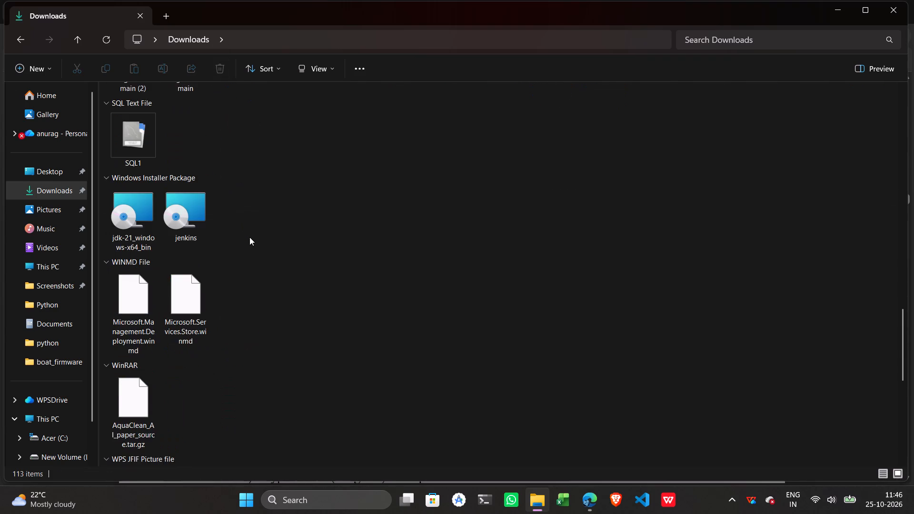
pyautogui.scroll(-6, 249, 237)
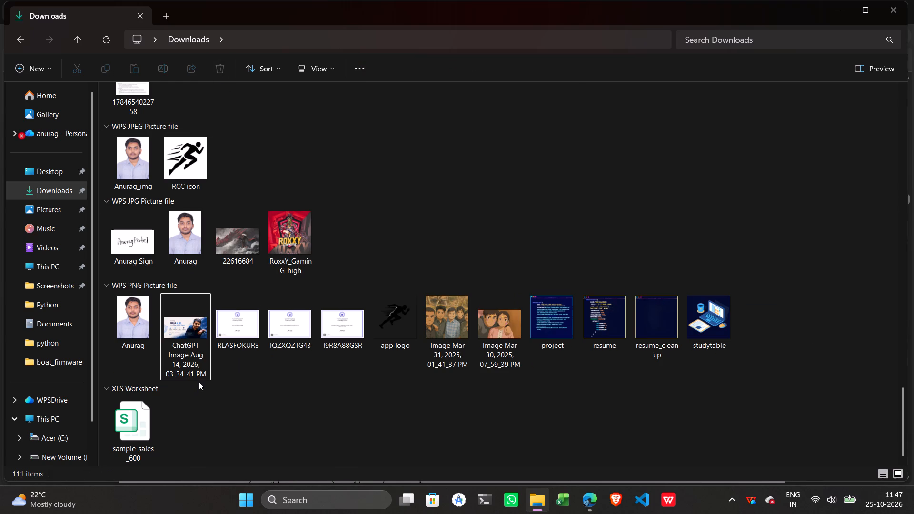
pyautogui.scroll(2, 216, 356)
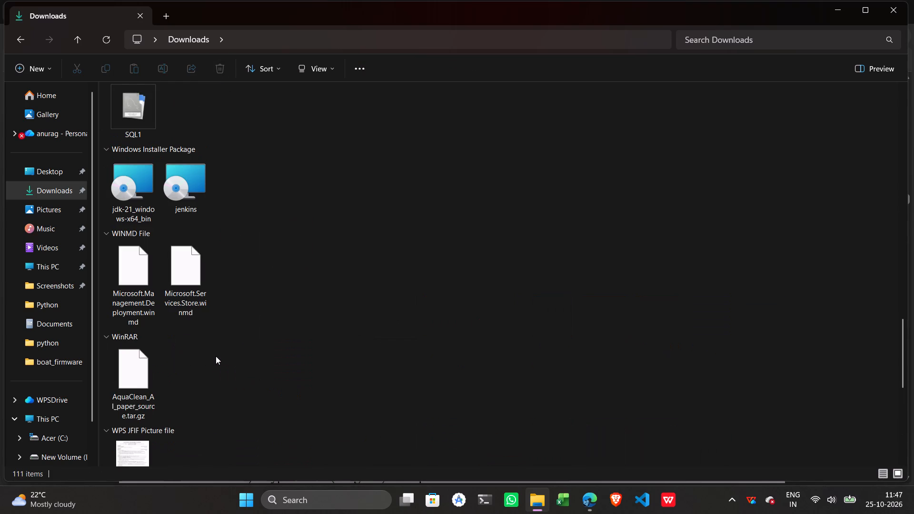
pyautogui.scroll(3, 216, 356)
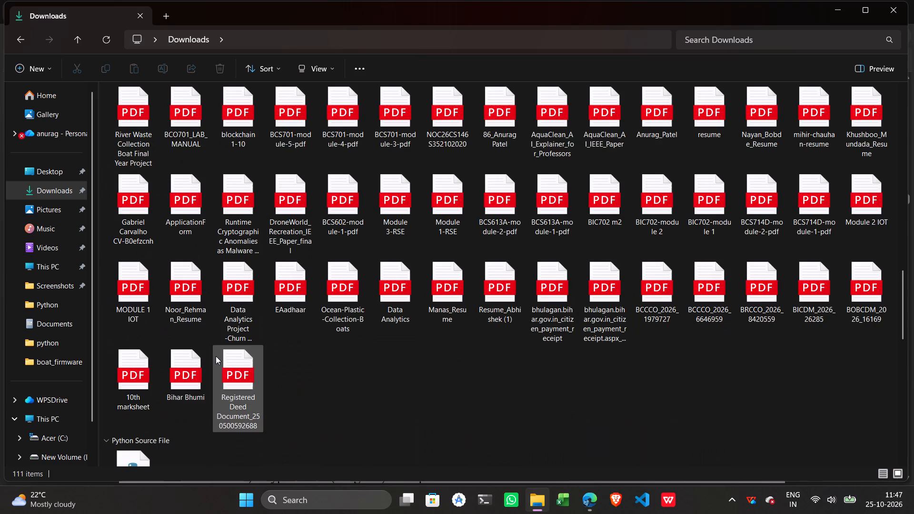
pyautogui.scroll(3, 216, 356)
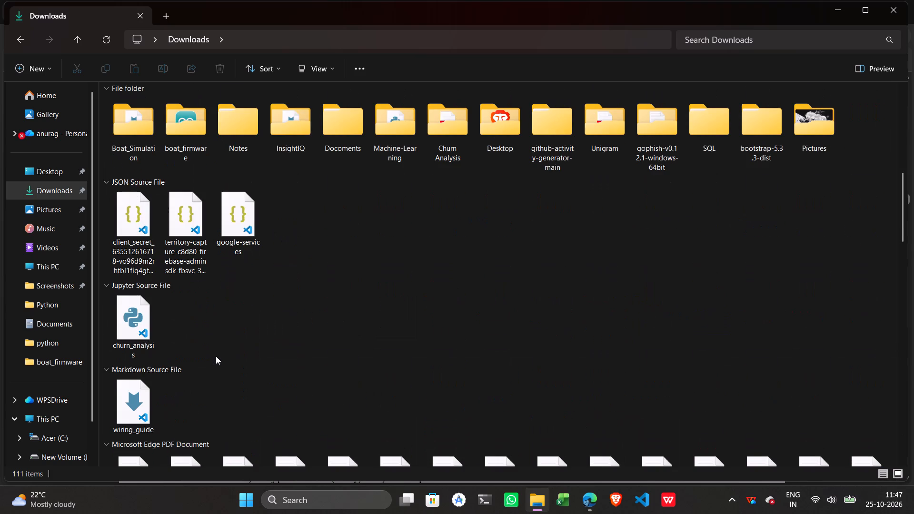
pyautogui.scroll(2, 216, 356)
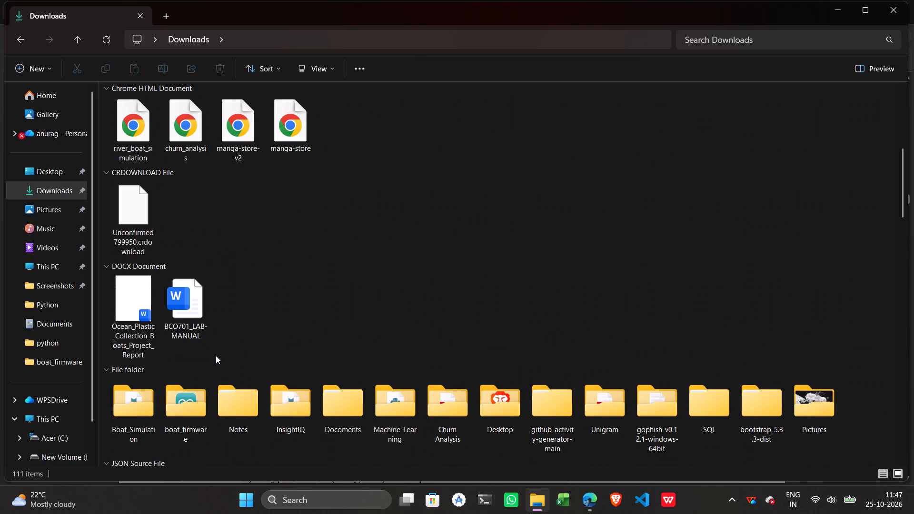
pyautogui.doubleClick(190, 296)
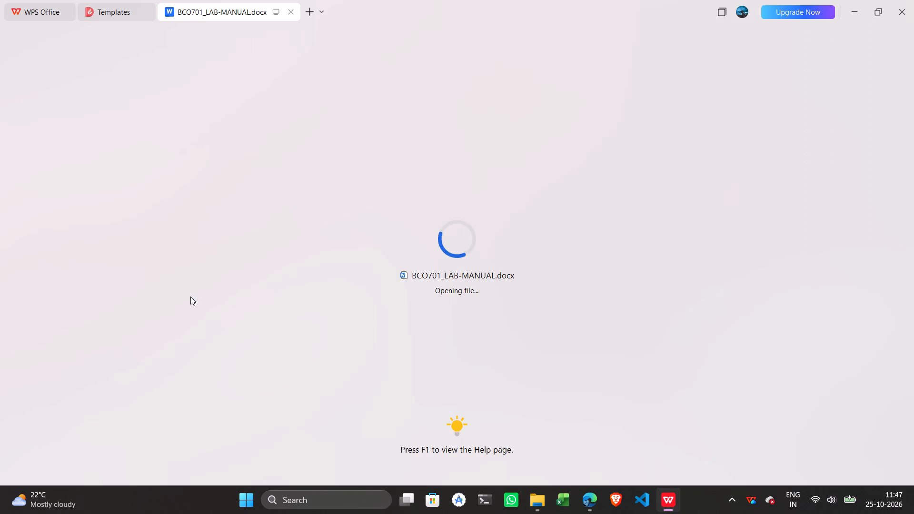
pyautogui.click(148, 15)
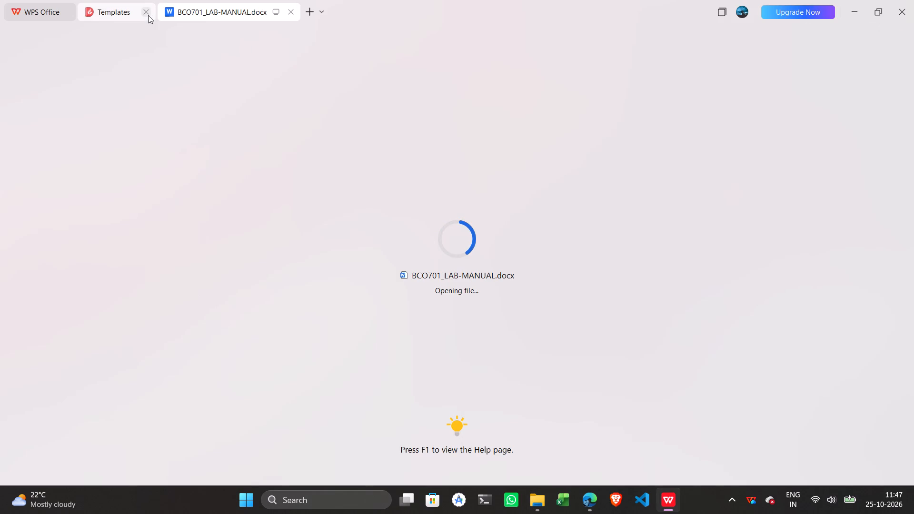
# Read through Experiment 1 of the lab manual, from the aim and components to the circuit diagram and procedure.
pyautogui.scroll(-1, 238, 221)
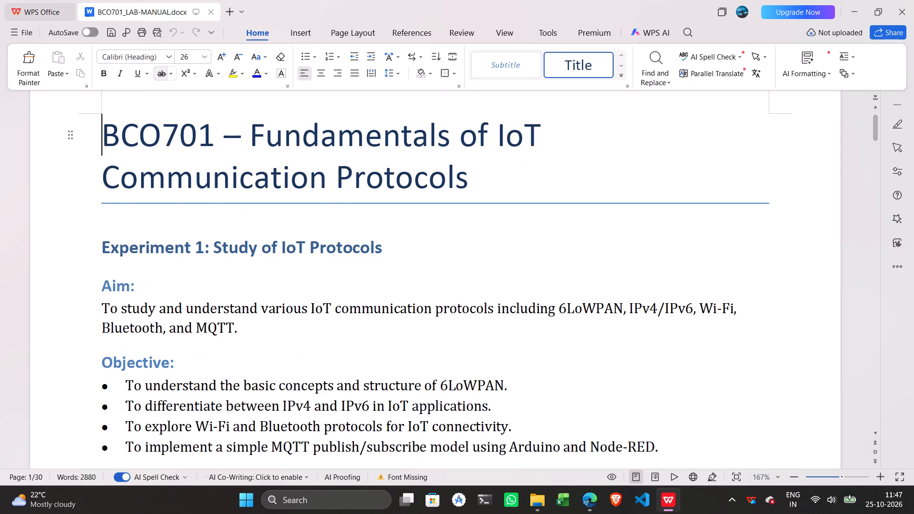
pyautogui.scroll(-1, 238, 221)
pyautogui.scroll(1, 238, 221)
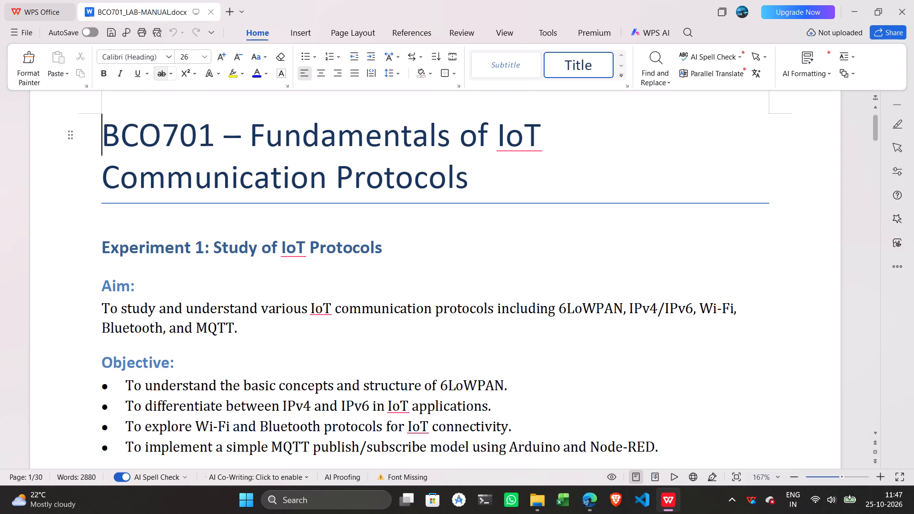
pyautogui.scroll(-3, 243, 211)
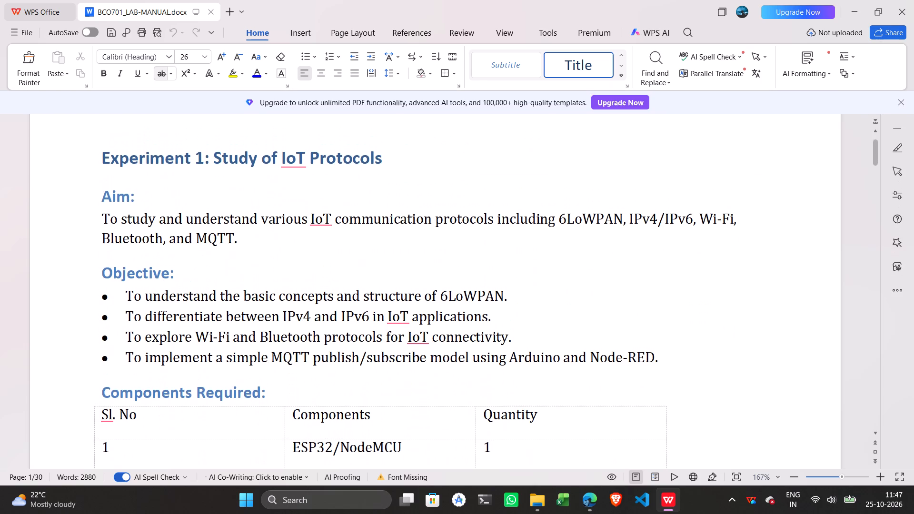
pyautogui.scroll(-5, 243, 211)
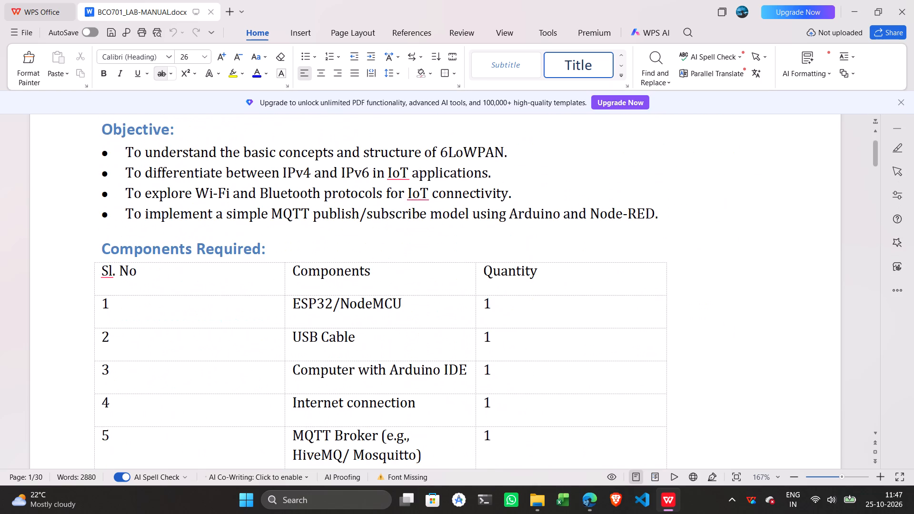
pyautogui.scroll(-13, 243, 211)
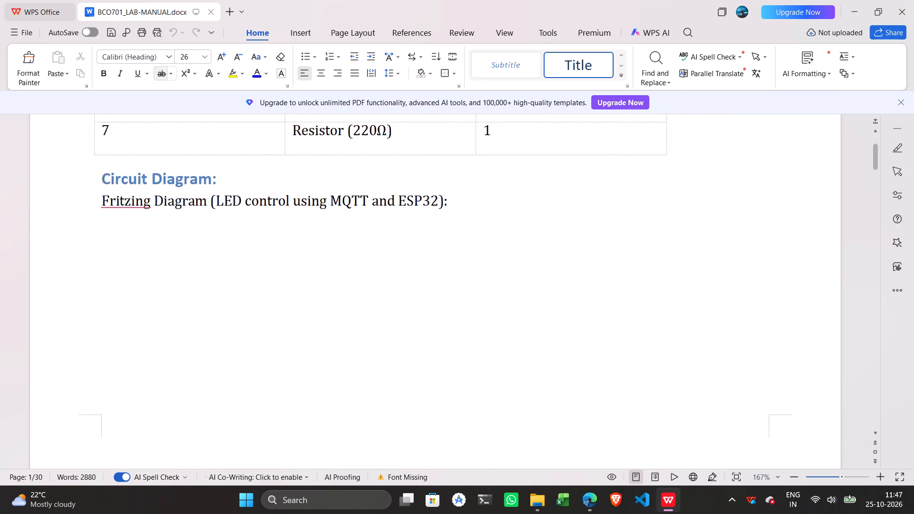
pyautogui.scroll(-18, 243, 211)
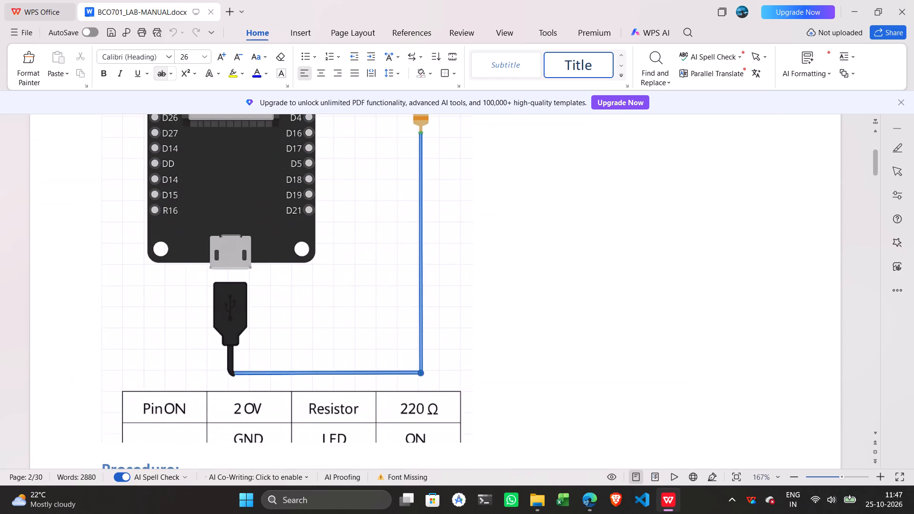
pyautogui.scroll(-12, 243, 211)
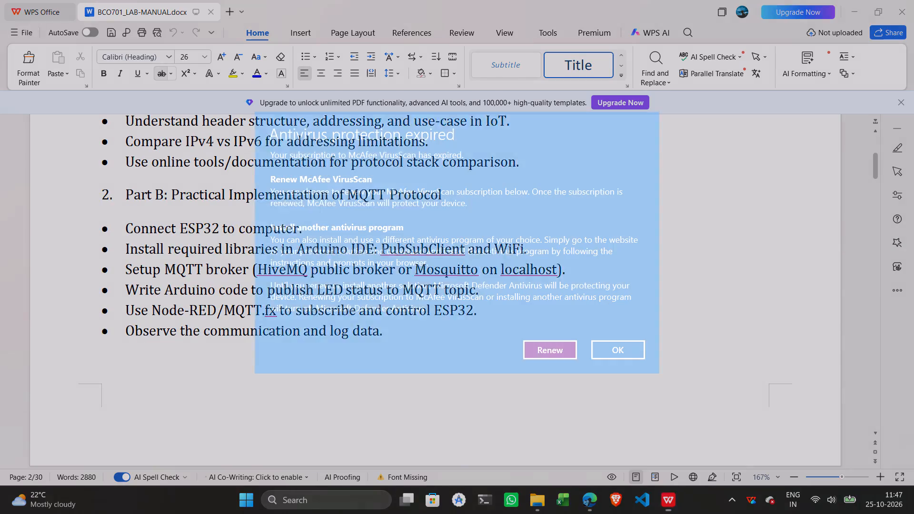
# Dismiss the expired antivirus notice without renewing the subscription.
pyautogui.click(613, 345)
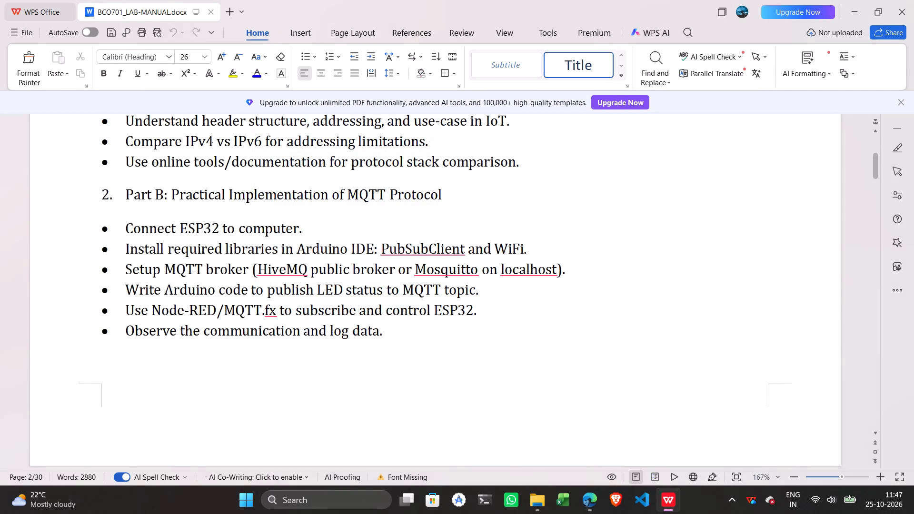
# Examine the MQTT LED Control Example source code in Experiment 1 of the lab manual.
pyautogui.scroll(-5, 235, 243)
pyautogui.scroll(-4, 242, 171)
pyautogui.scroll(-6, 242, 241)
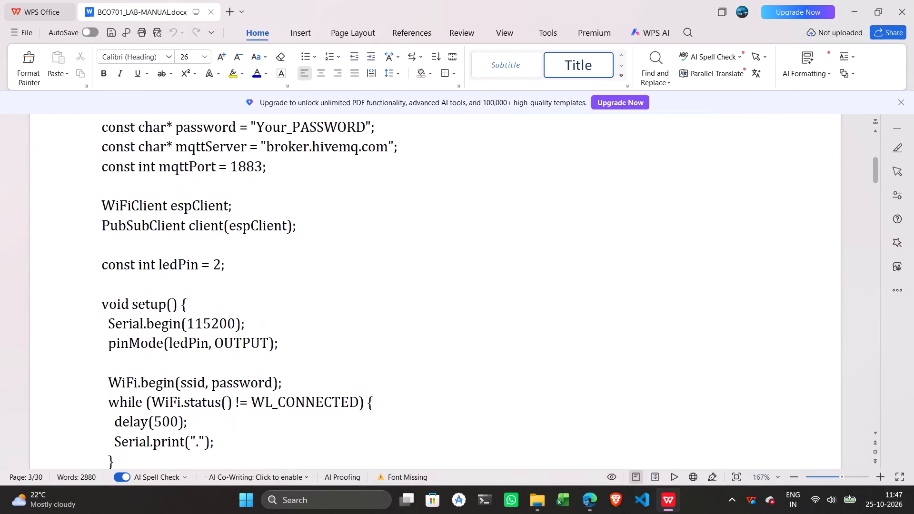
pyautogui.scroll(-10, 265, 258)
pyautogui.scroll(10, 266, 257)
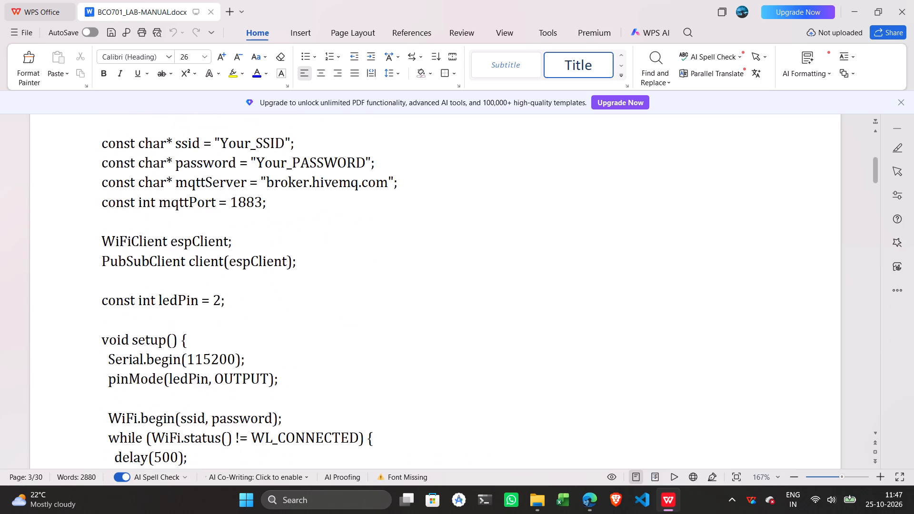
pyautogui.scroll(8, 270, 254)
pyautogui.scroll(-5, 270, 254)
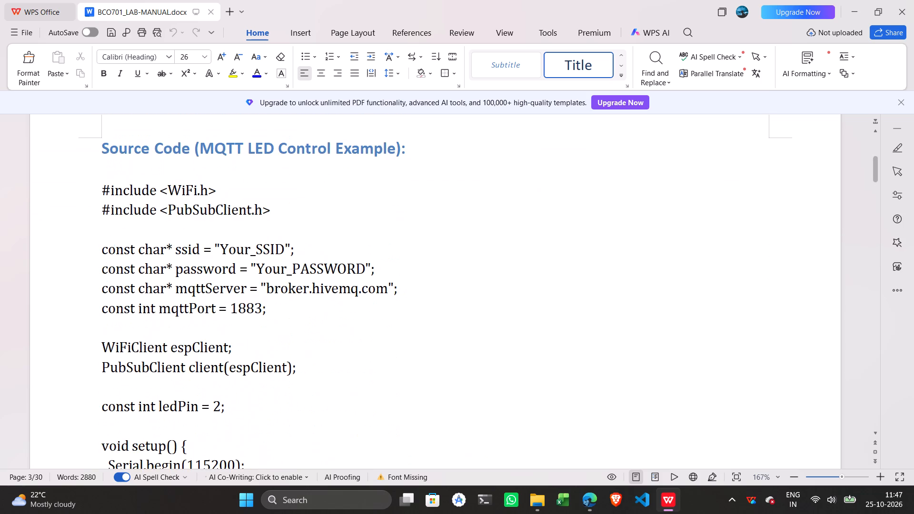
# Switch to the BCO701_LAB_MANUAL PDF in Microsoft Edge and examine its cover page.
pyautogui.click(594, 504)
pyautogui.scroll(12, 414, 254)
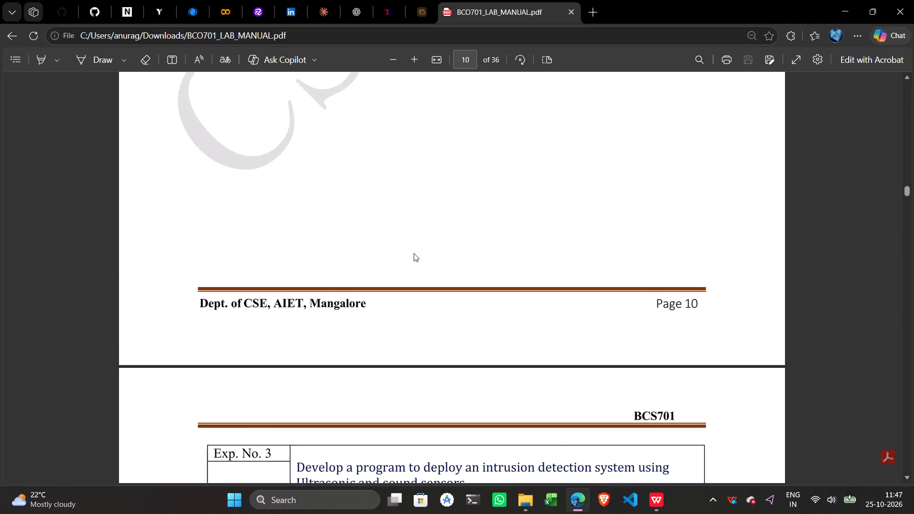
pyautogui.scroll(7, 414, 253)
pyautogui.moveTo(909, 186); pyautogui.dragTo(904, 147)
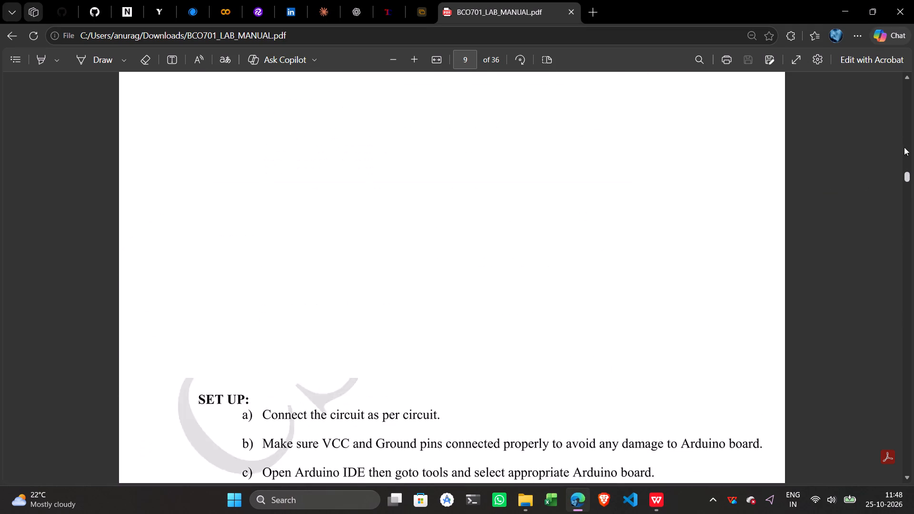
pyautogui.moveTo(904, 147); pyautogui.dragTo(903, 80)
pyautogui.scroll(-10, 627, 227)
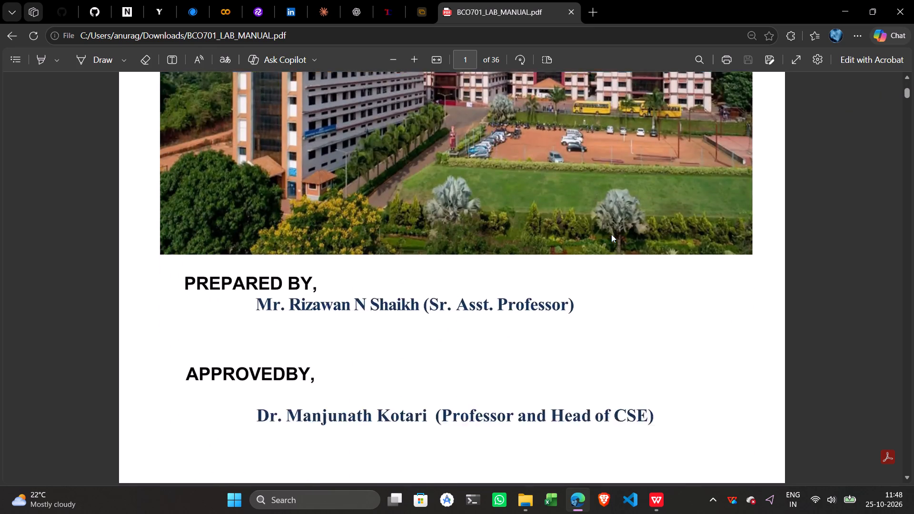
pyautogui.scroll(8, 611, 234)
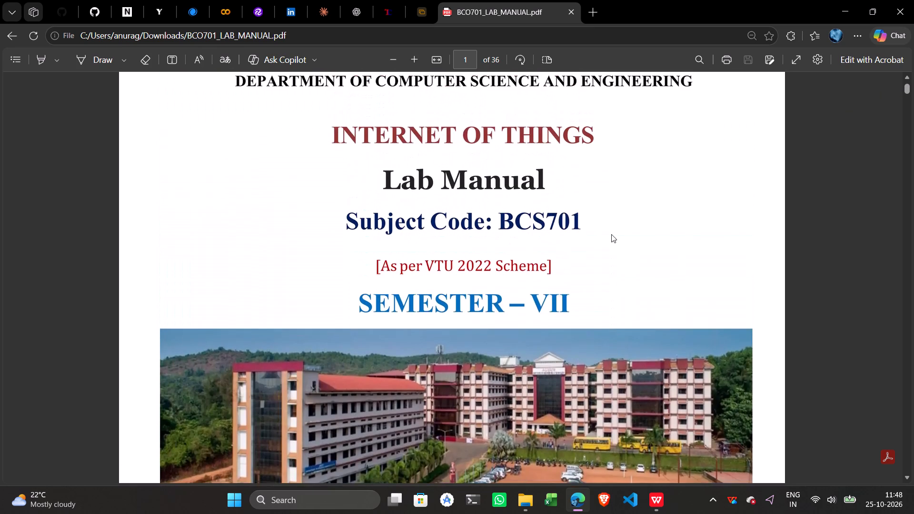
pyautogui.scroll(-6, 611, 234)
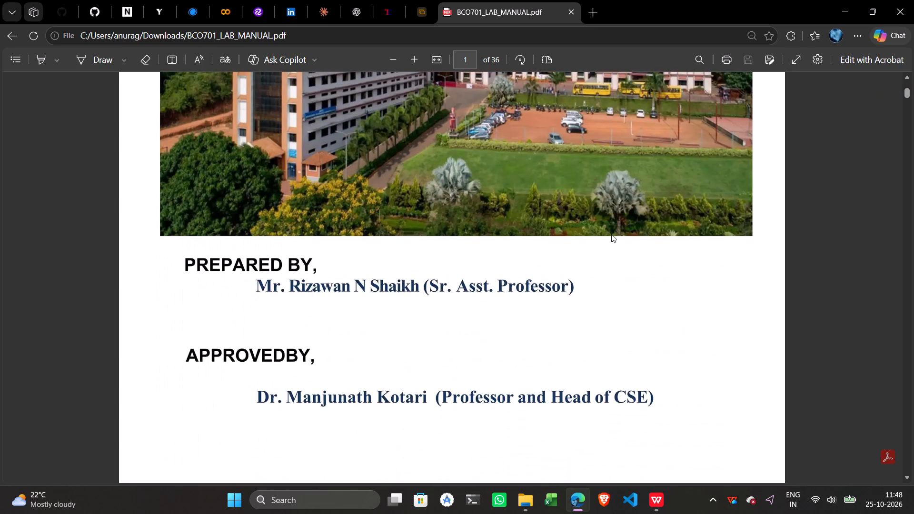
pyautogui.scroll(-1, 611, 234)
pyautogui.scroll(8, 611, 234)
pyautogui.scroll(-5, 611, 234)
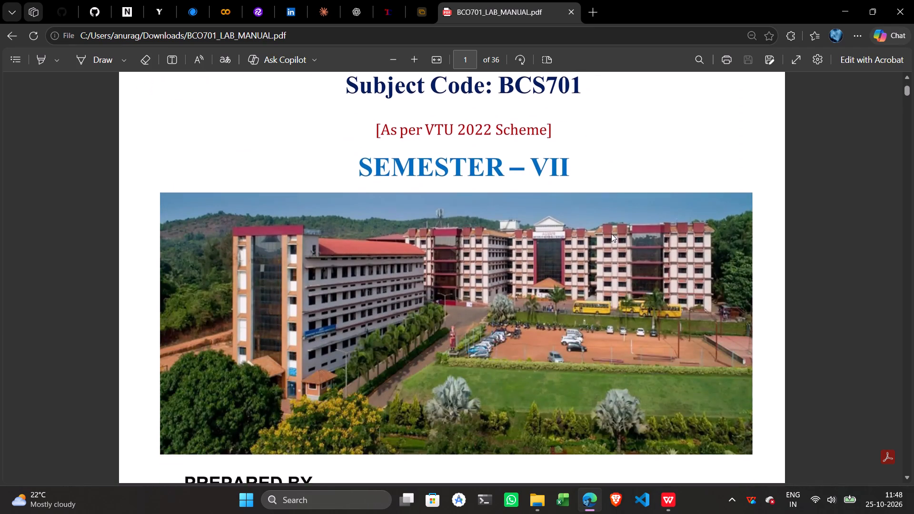
pyautogui.scroll(-3, 611, 234)
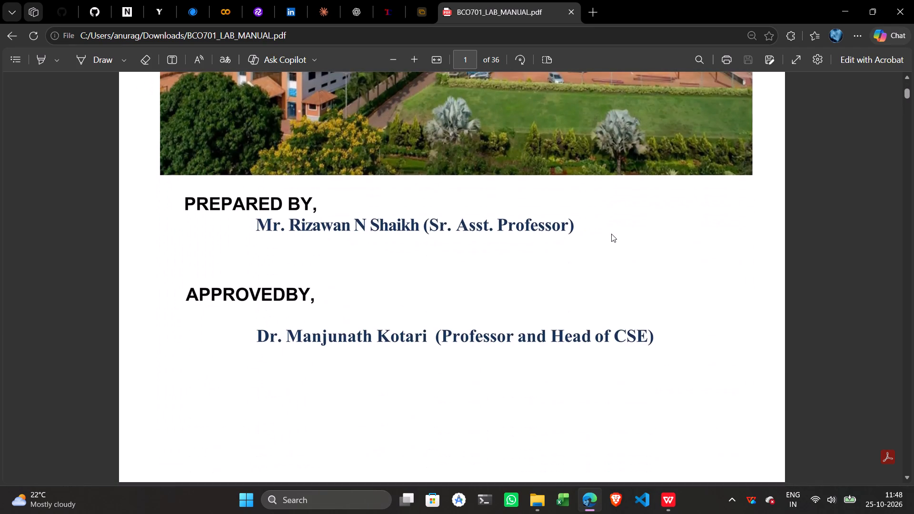
pyautogui.scroll(8, 611, 234)
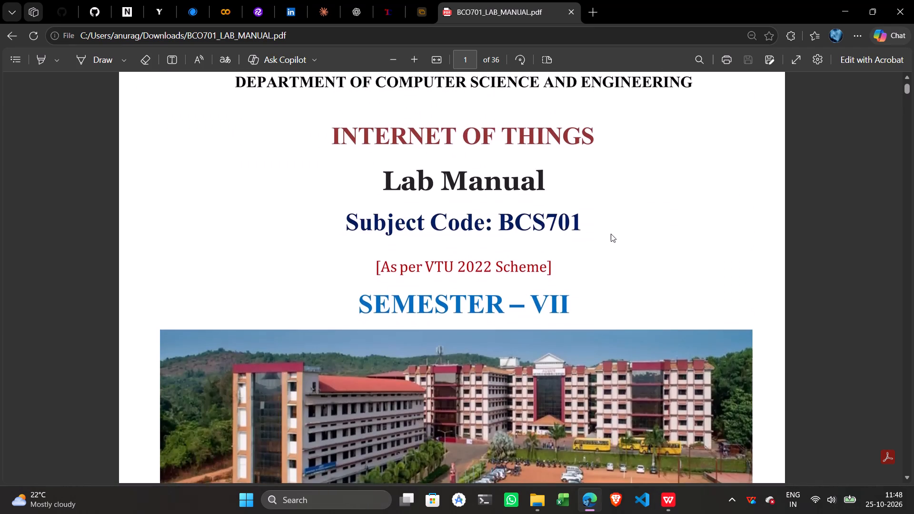
pyautogui.scroll(1, 611, 234)
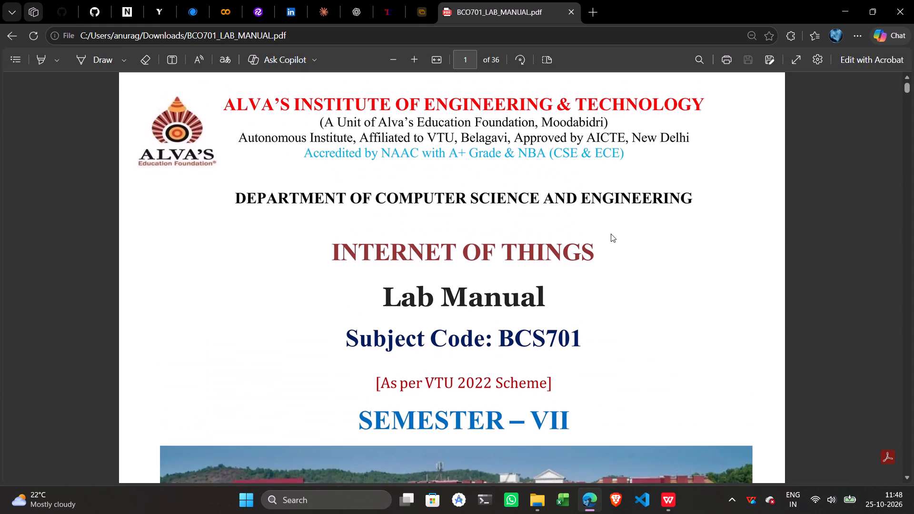
# Copy the heading "ALVA'S INSTITUTE OF ENGINEERING & TECHNOLOGY" from the PDF's cover page.
pyautogui.moveTo(220, 95); pyautogui.dragTo(220, 96)
pyautogui.moveTo(220, 96); pyautogui.dragTo(295, 108)
pyautogui.moveTo(223, 109); pyautogui.dragTo(476, 98)
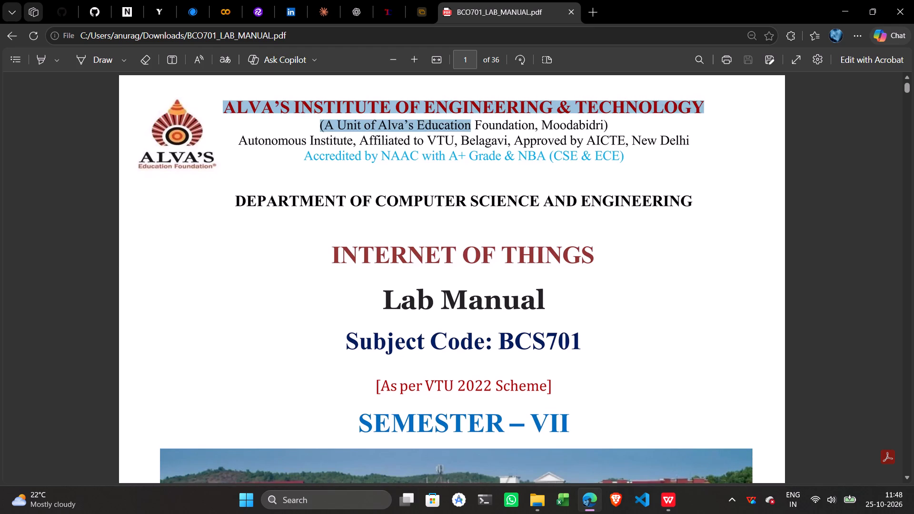
pyautogui.moveTo(476, 98); pyautogui.dragTo(698, 108)
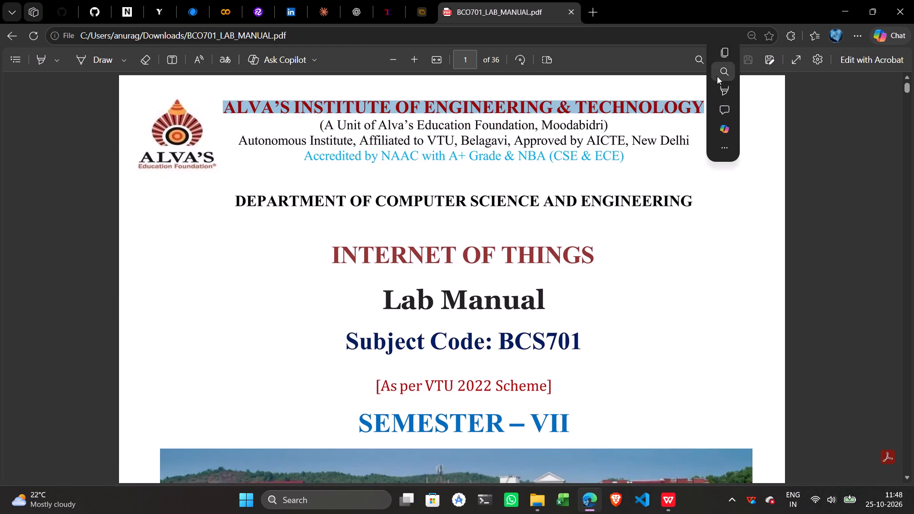
pyautogui.click(721, 57)
# Search the web in a new browser tab for the copied institute name, "ALVA'S INSTITUTE OF ENGINEERING & TECHNOLOGY".
pyautogui.click(596, 15)
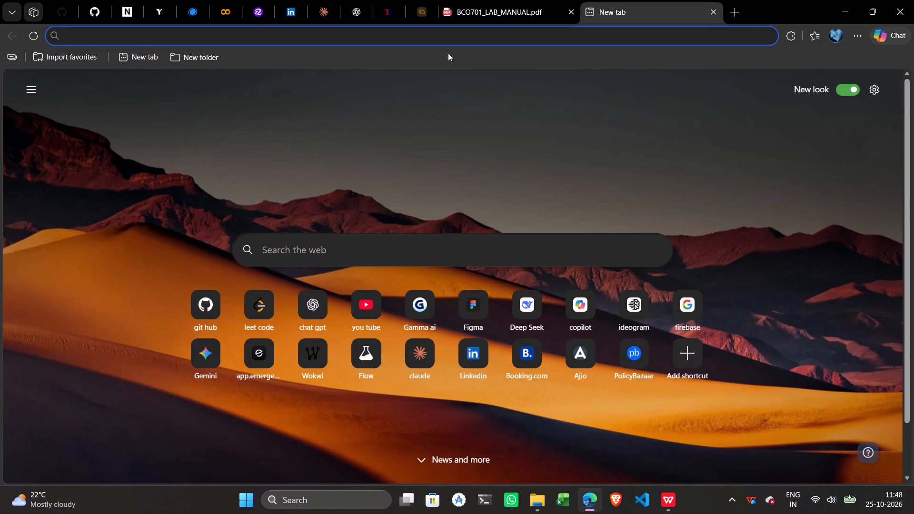
pyautogui.rightClick(358, 253)
pyautogui.click(407, 299)
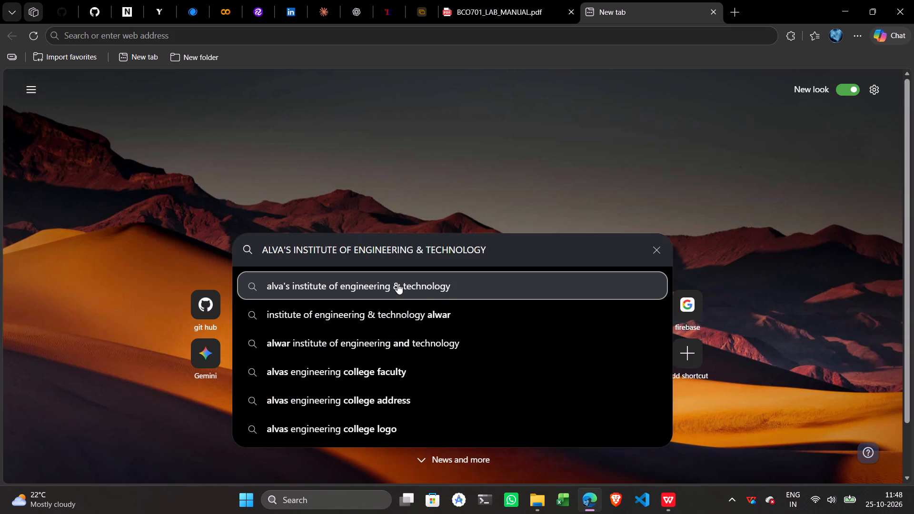
pyautogui.press('Return')
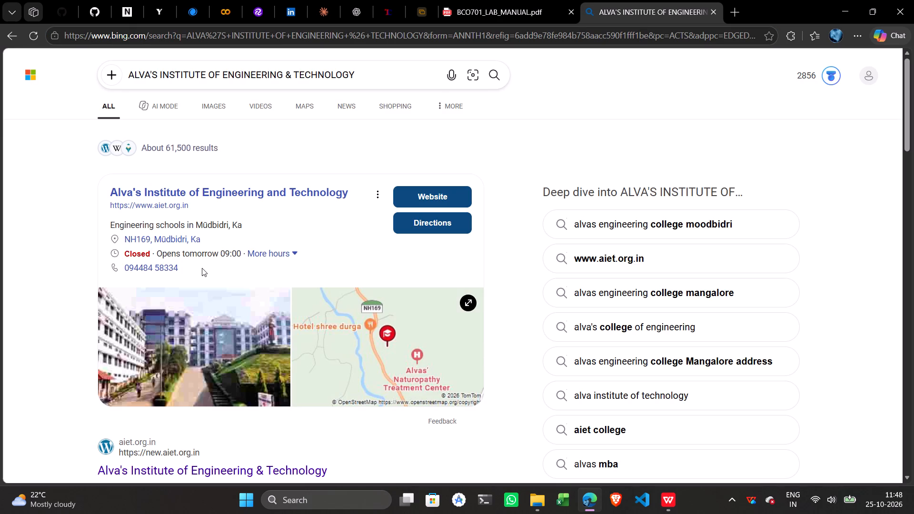
# Open the institute's full map from the search results and examine its location within the wider coastal Karnataka region.
pyautogui.click(463, 304)
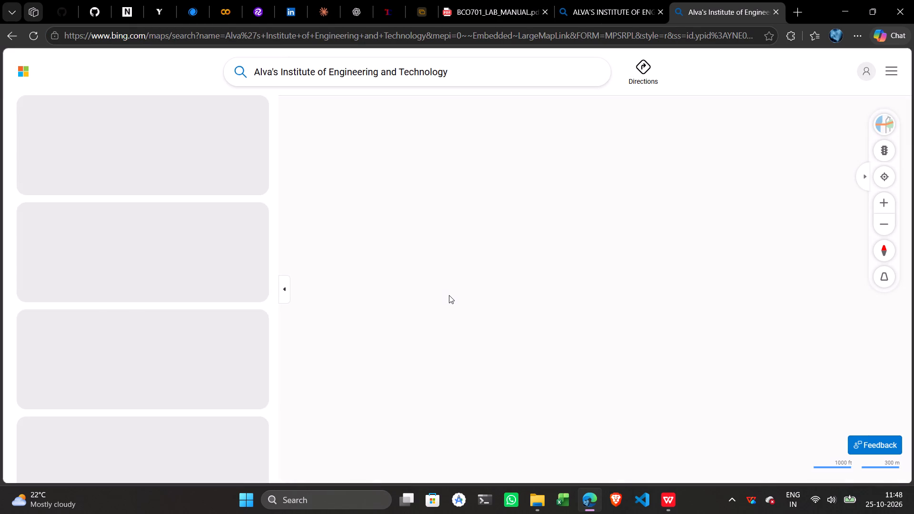
pyautogui.scroll(-5, 565, 289)
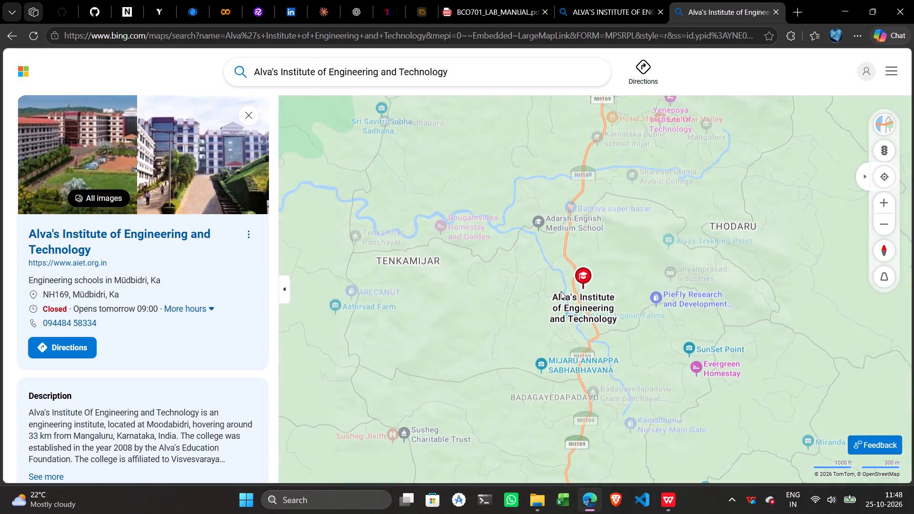
pyautogui.scroll(-9, 561, 291)
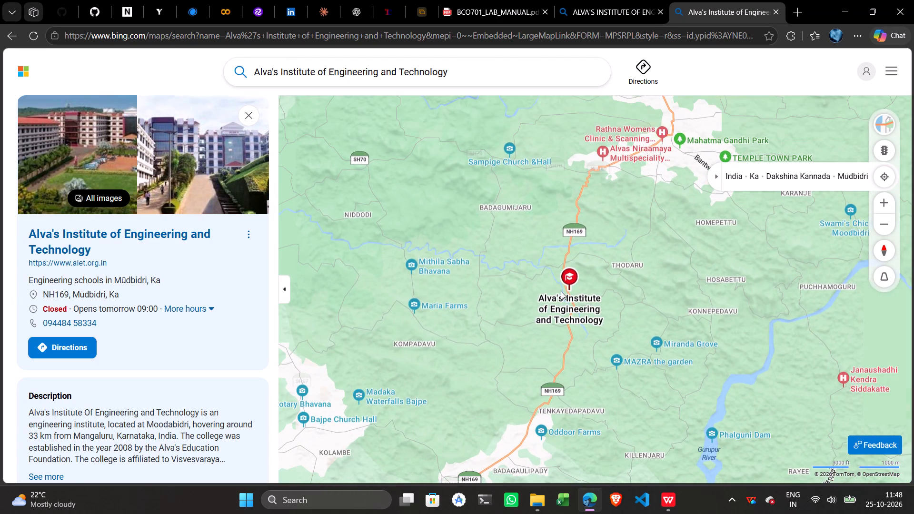
pyautogui.scroll(-7, 561, 291)
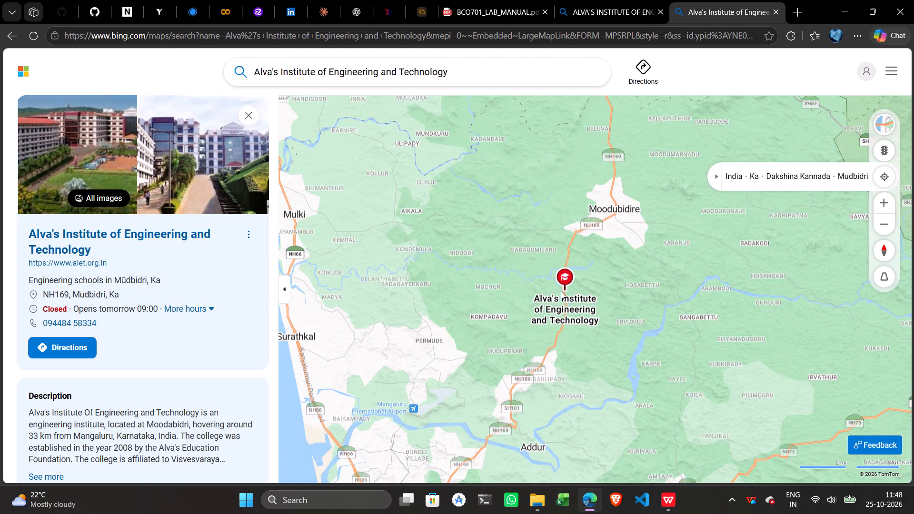
pyautogui.scroll(-7, 561, 291)
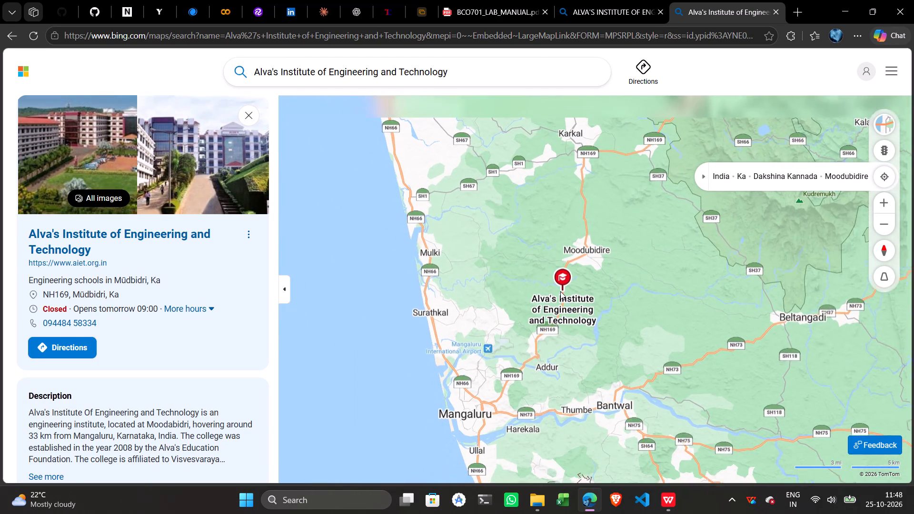
pyautogui.scroll(-3, 560, 291)
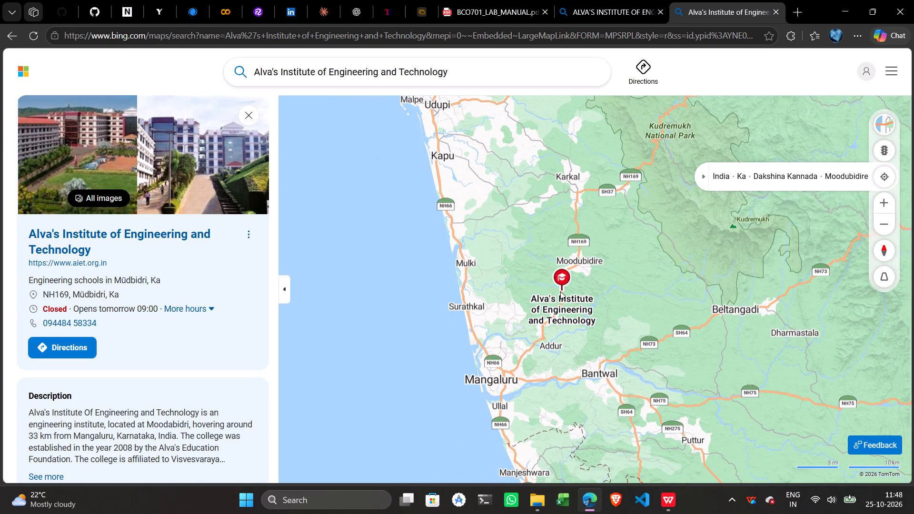
pyautogui.scroll(-4, 560, 291)
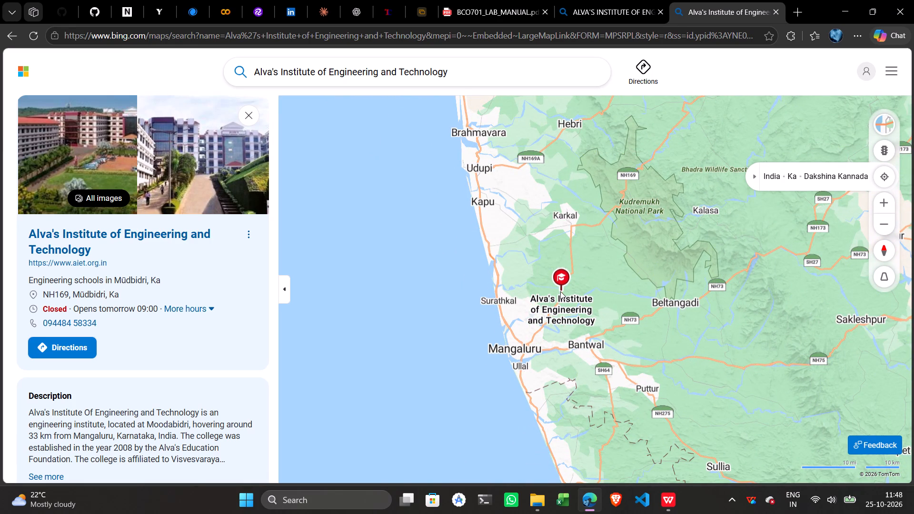
pyautogui.scroll(-3, 560, 291)
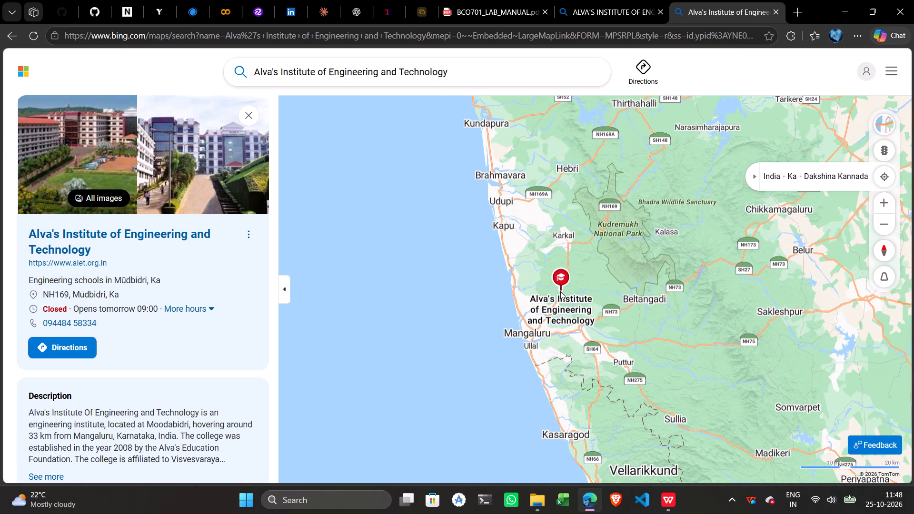
pyautogui.scroll(-3, 560, 291)
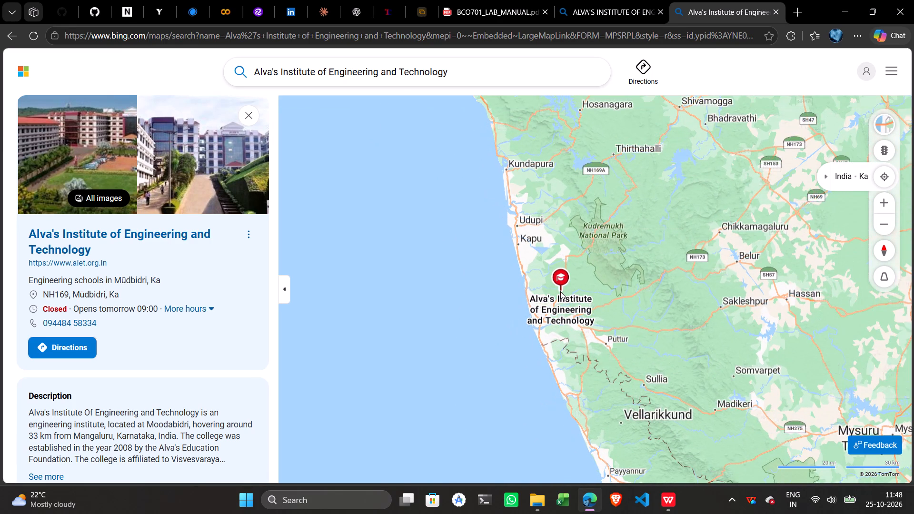
pyautogui.scroll(-3, 560, 291)
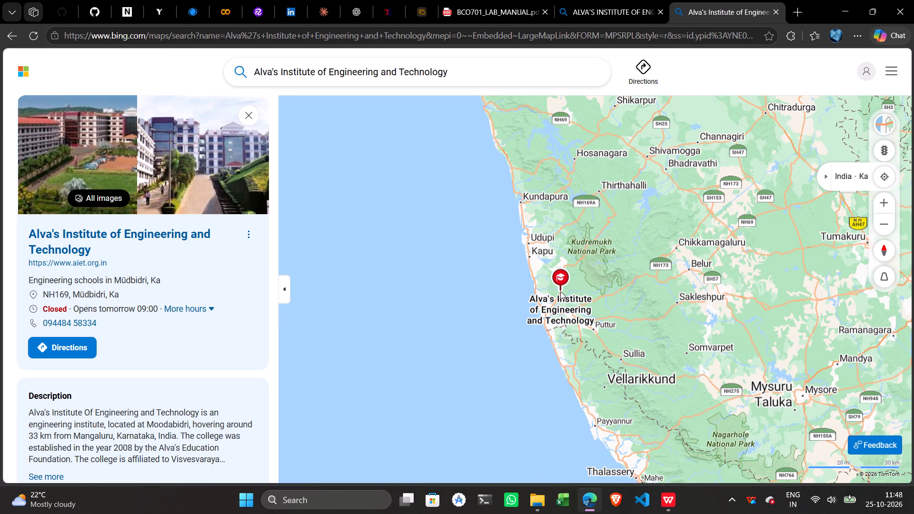
pyautogui.scroll(-2, 560, 291)
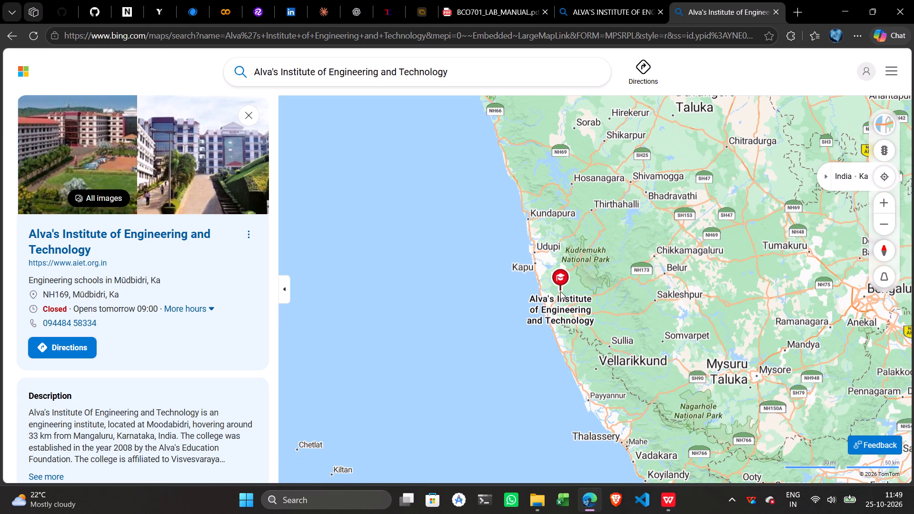
pyautogui.scroll(-1, 560, 291)
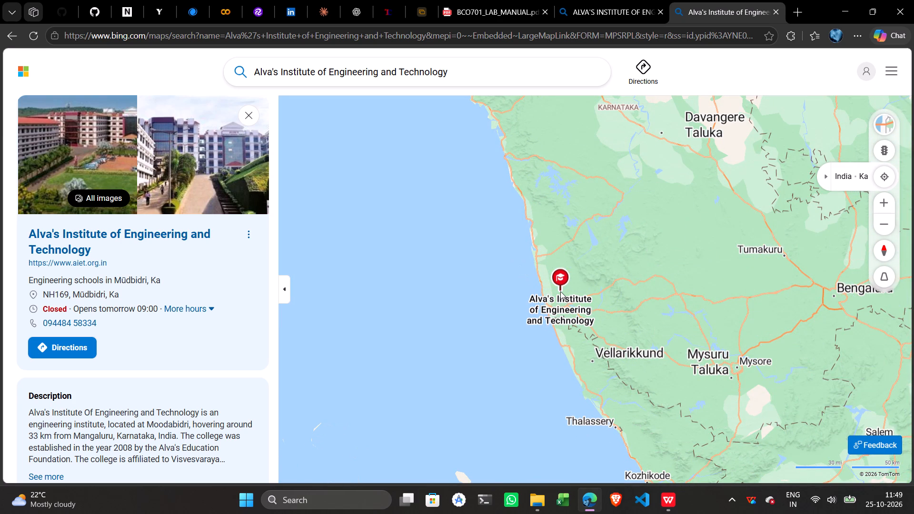
# Examine the roads and places immediately around the institute on the map, and close the map tab.
pyautogui.scroll(5, 560, 291)
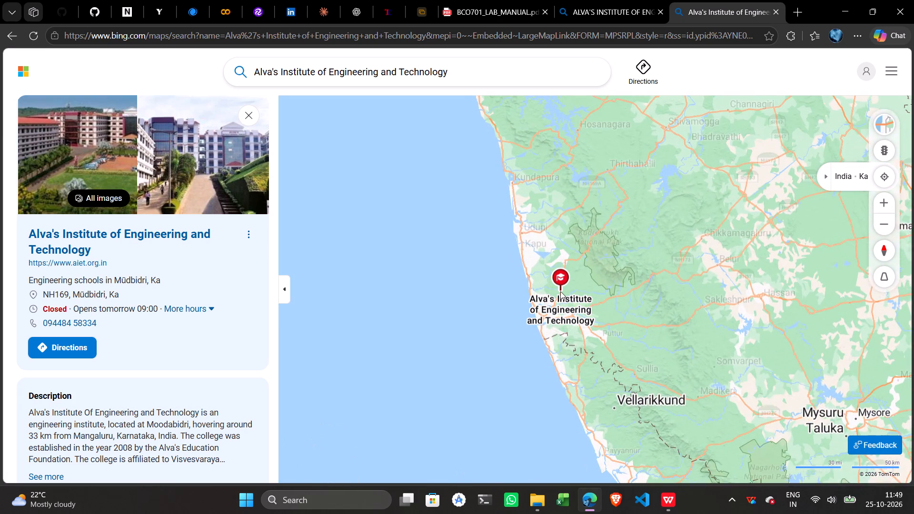
pyautogui.scroll(18, 560, 291)
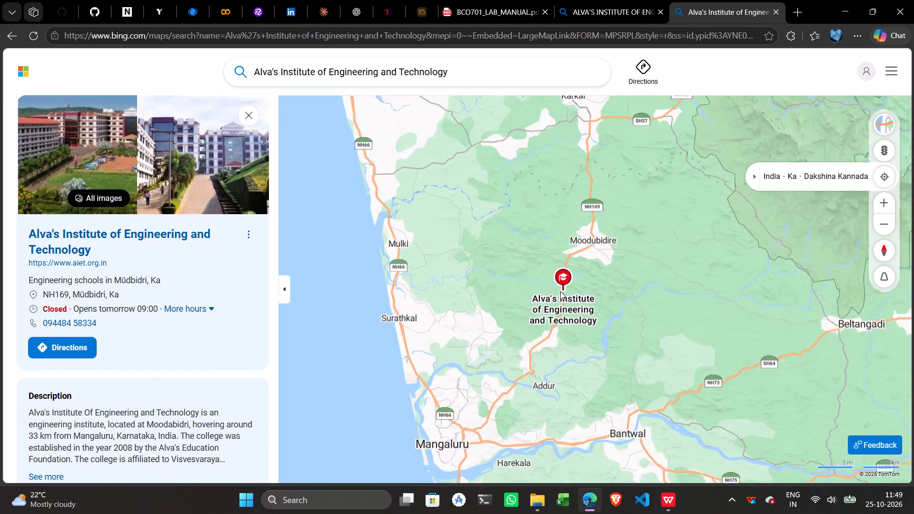
pyautogui.scroll(17, 560, 291)
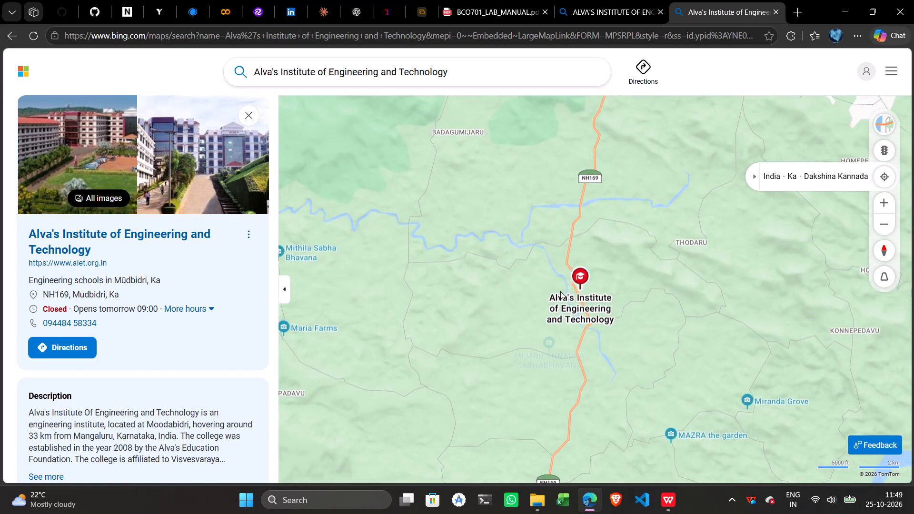
pyautogui.scroll(9, 560, 291)
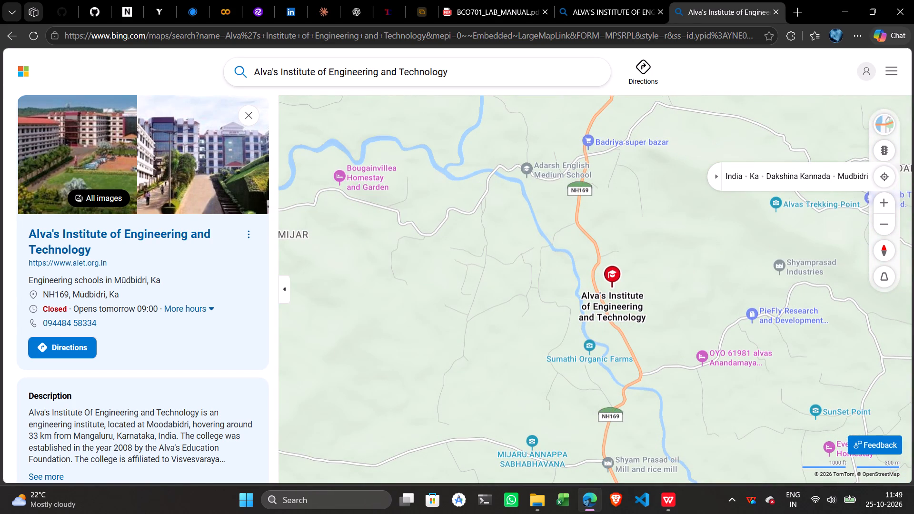
pyautogui.click(775, 14)
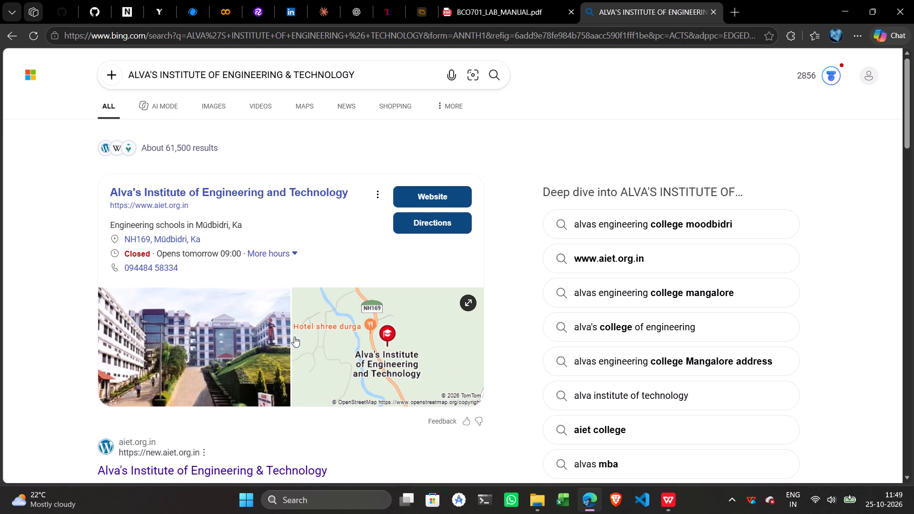
# Open the institute's campus photo from the search results and view the second image of the gallery.
pyautogui.click(272, 340)
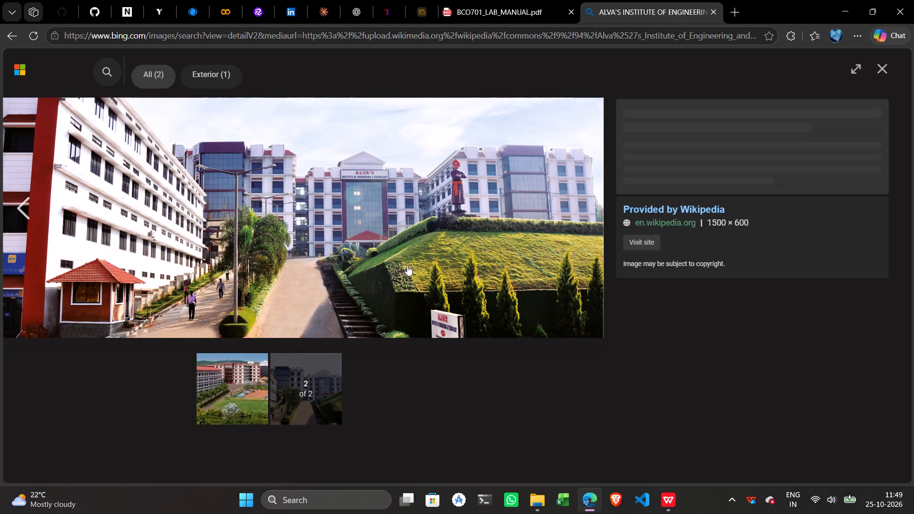
pyautogui.scroll(5, 407, 262)
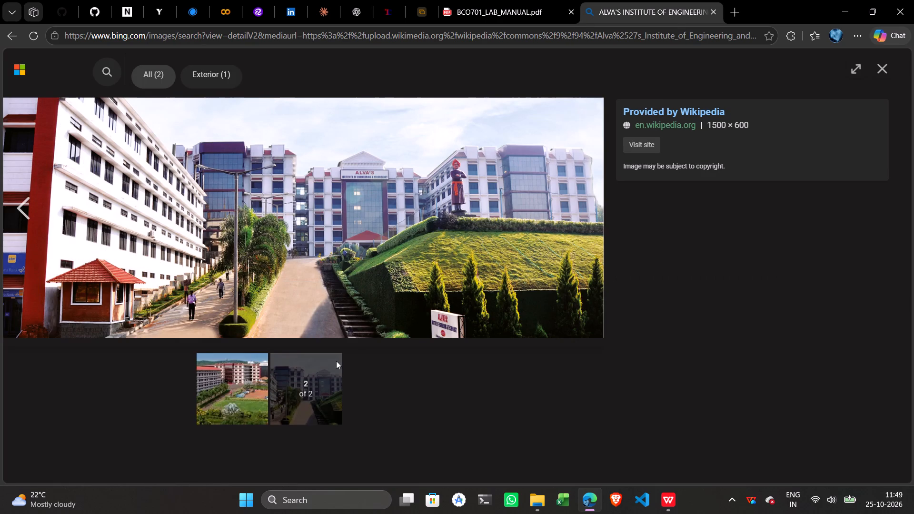
pyautogui.click(320, 373)
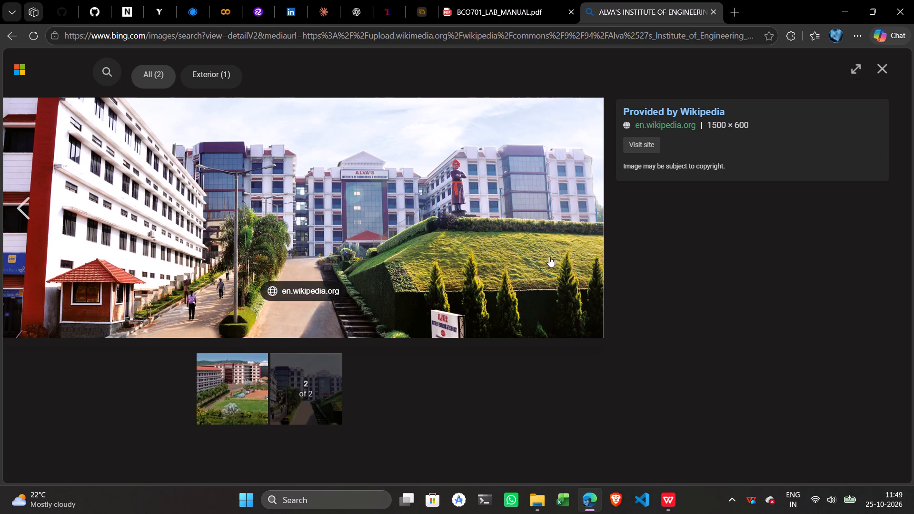
# Close the campus photo viewer, look through the remaining search results for the institute, and close the search tab.
pyautogui.click(890, 67)
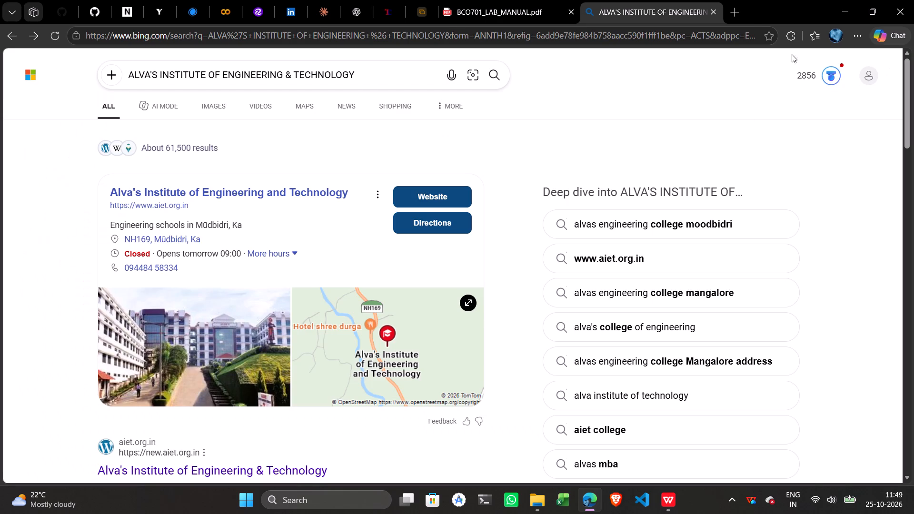
pyautogui.scroll(-3, 462, 326)
pyautogui.scroll(-3, 334, 378)
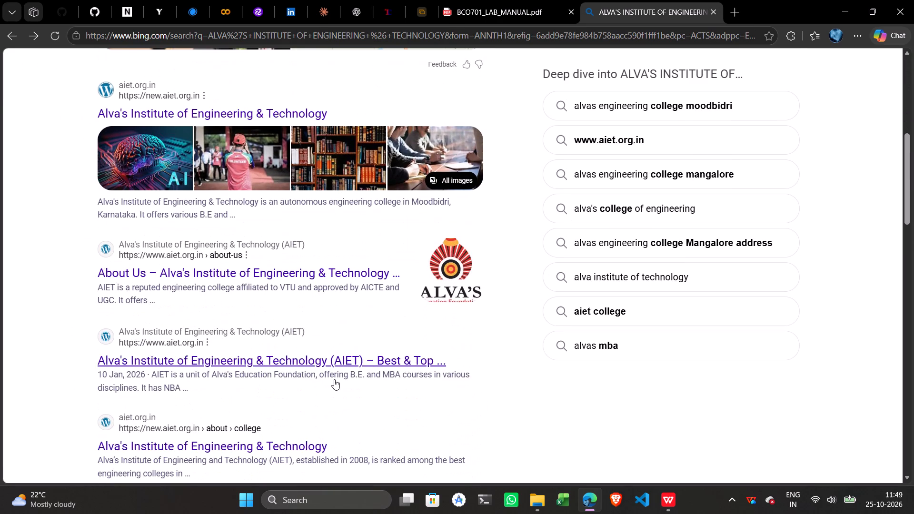
pyautogui.scroll(-9, 334, 379)
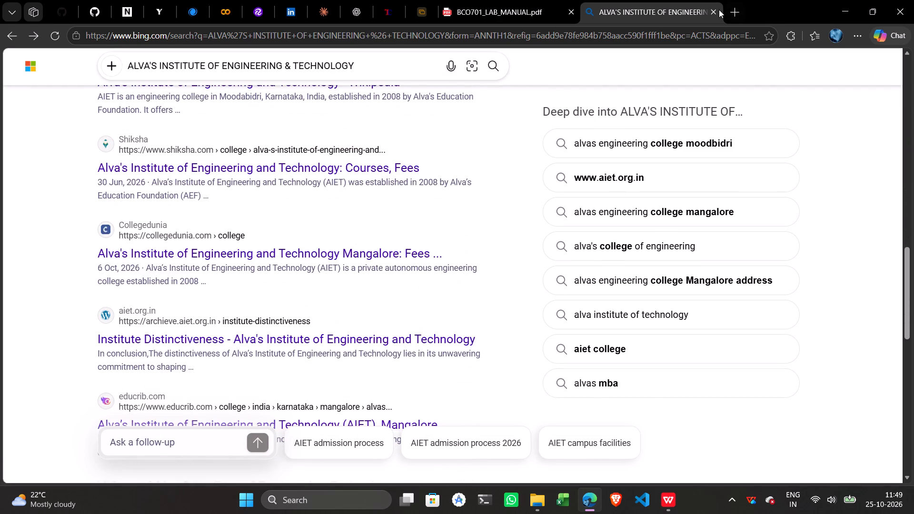
pyautogui.click(717, 10)
# Read the lab manual PDF from its cover through the vision, mission and program outcomes to the Course Outcomes page.
pyautogui.scroll(-11, 537, 312)
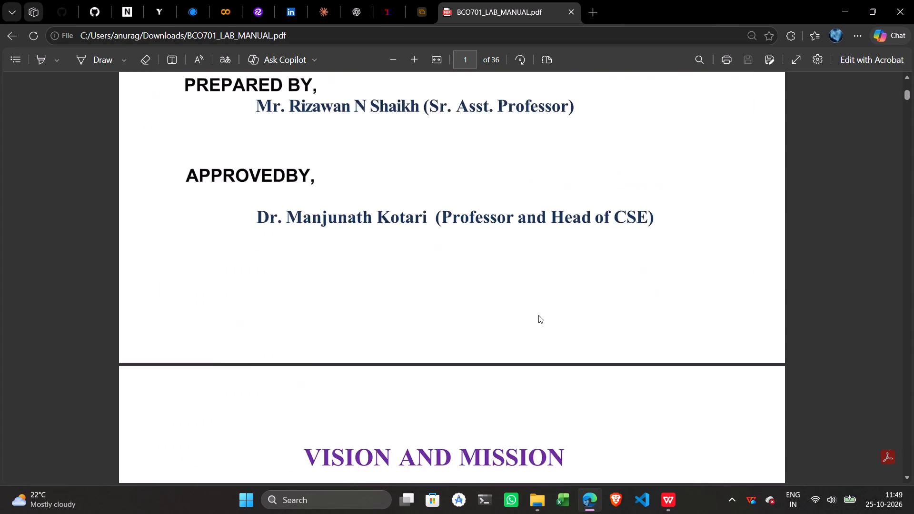
pyautogui.scroll(-12, 538, 315)
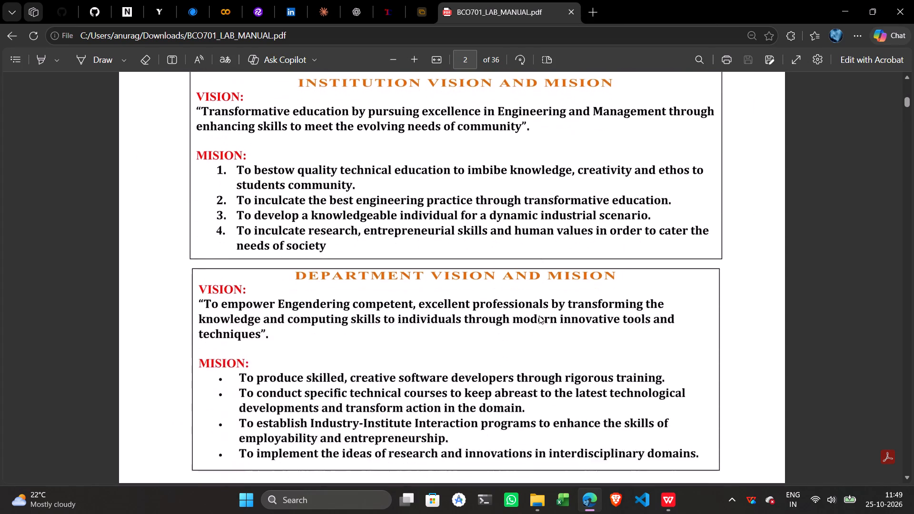
pyautogui.scroll(-12, 539, 316)
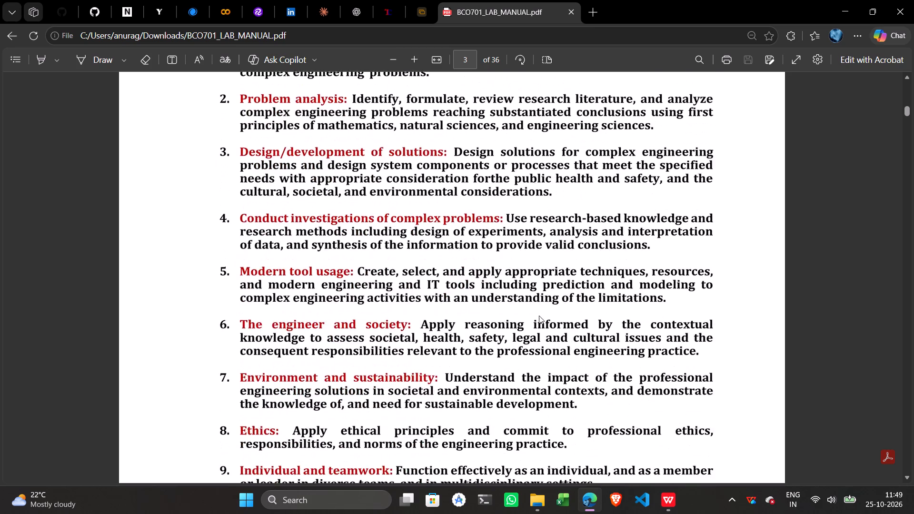
pyautogui.scroll(-15, 539, 316)
pyautogui.scroll(2, 539, 316)
pyautogui.scroll(-16, 539, 316)
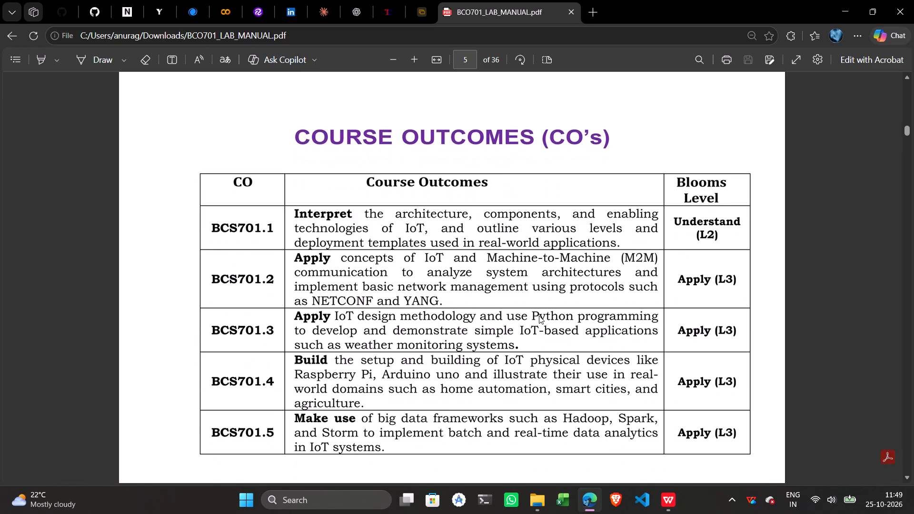
# Examine the course outcomes table, the CO-PO/PSO Mapping Matrix and the Experiment Index in the lab manual PDF.
pyautogui.scroll(-1, 539, 316)
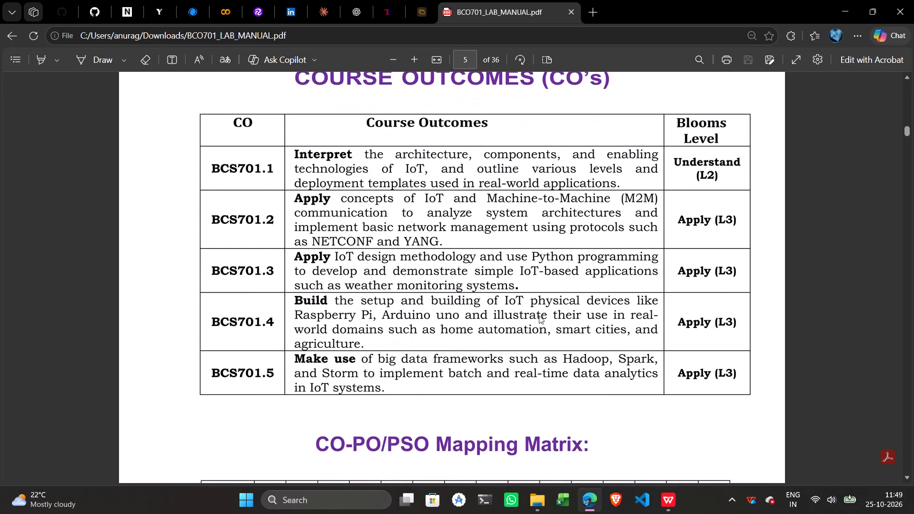
pyautogui.scroll(-4, 539, 316)
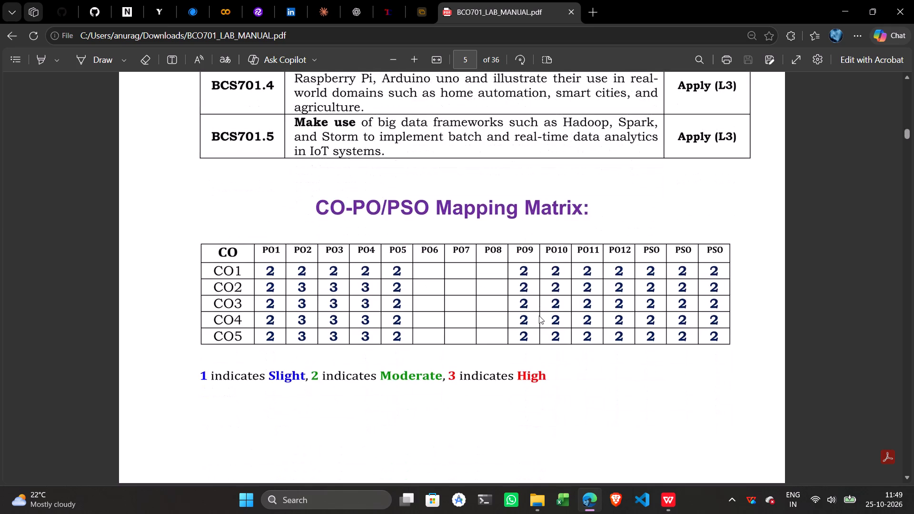
pyautogui.scroll(-17, 539, 316)
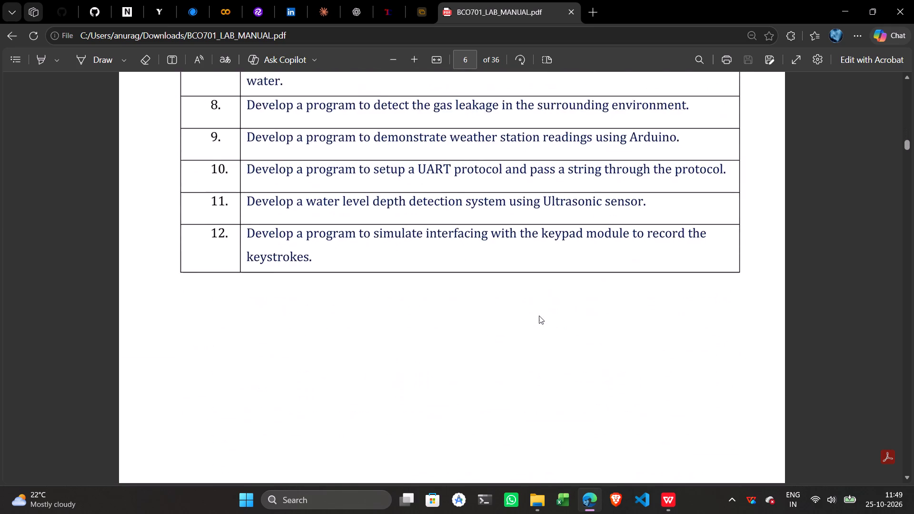
pyautogui.scroll(6, 539, 316)
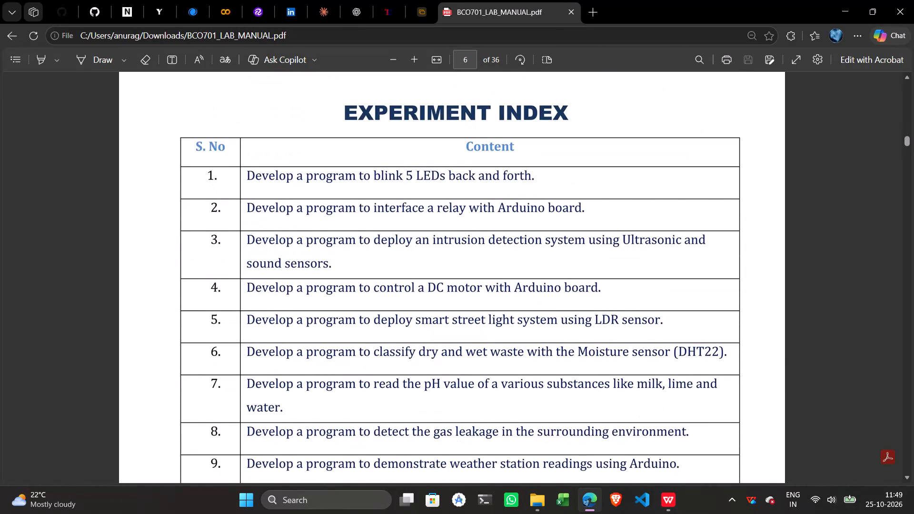
# Switch to BCO701_LAB-MANUAL.docx in WPS Office and review Experiment 1 from its circuit diagram back to the document title.
pyautogui.click(675, 498)
pyautogui.scroll(20, 578, 281)
pyautogui.scroll(7, 578, 281)
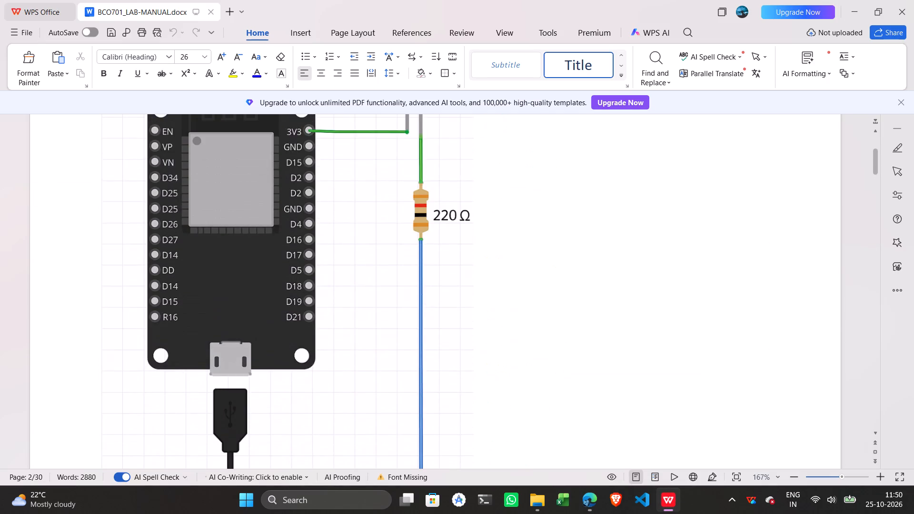
pyautogui.scroll(19, 578, 281)
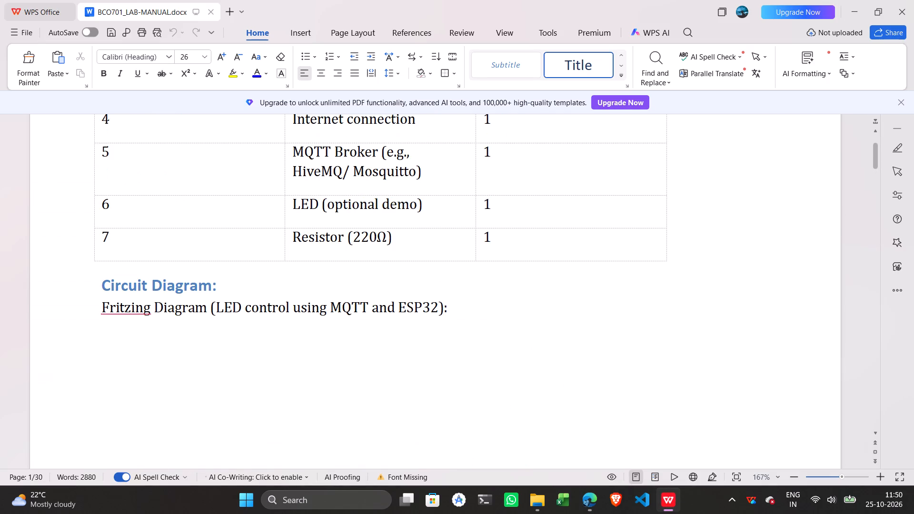
pyautogui.scroll(11, 578, 281)
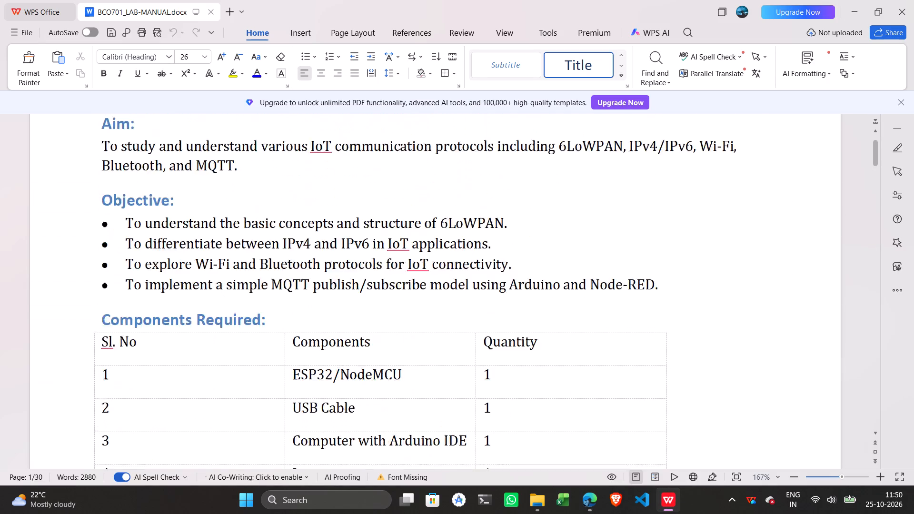
pyautogui.scroll(2, 578, 281)
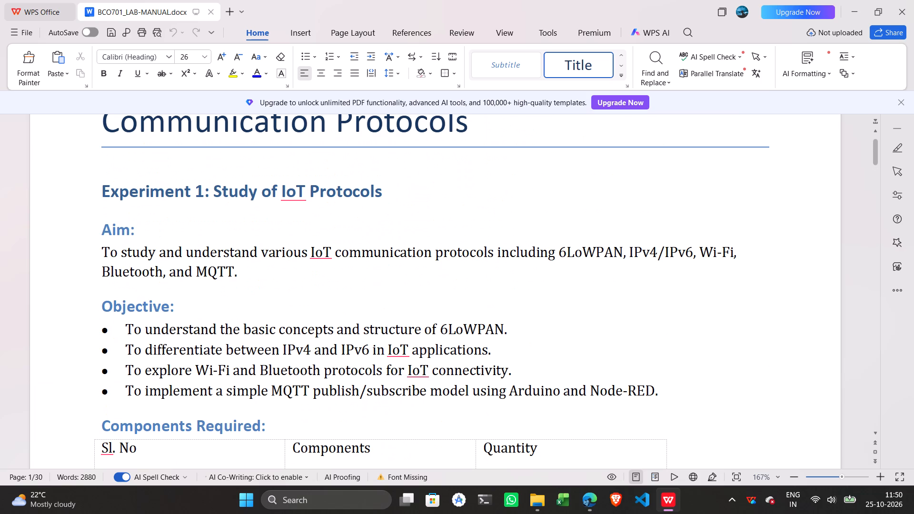
pyautogui.scroll(5, 578, 281)
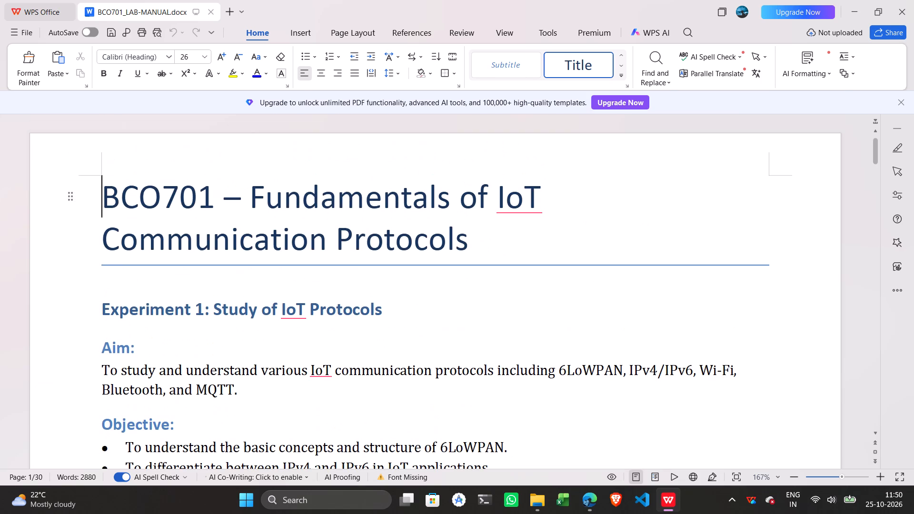
# Read Experiment 1 of the lab manual document from its aim and objectives through the components table and the circuit diagram.
pyautogui.scroll(3, 578, 281)
pyautogui.scroll(-4, 563, 283)
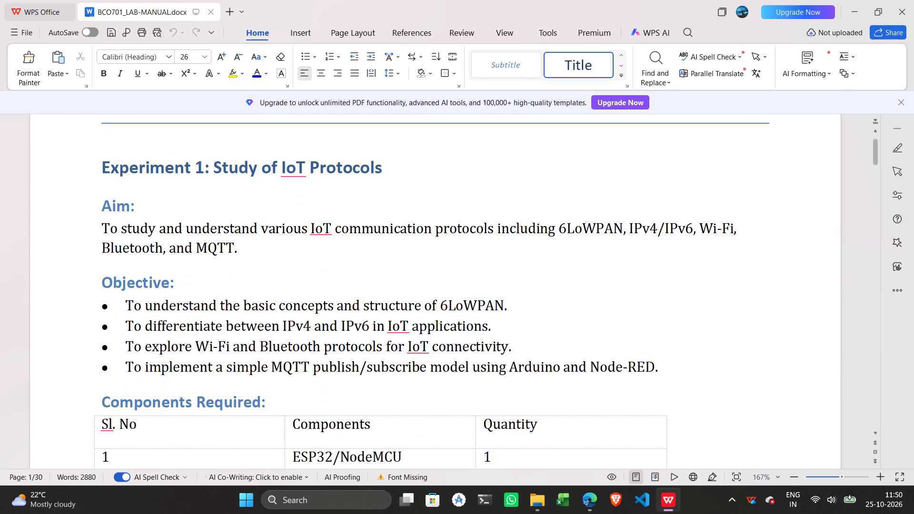
pyautogui.scroll(-2, 561, 288)
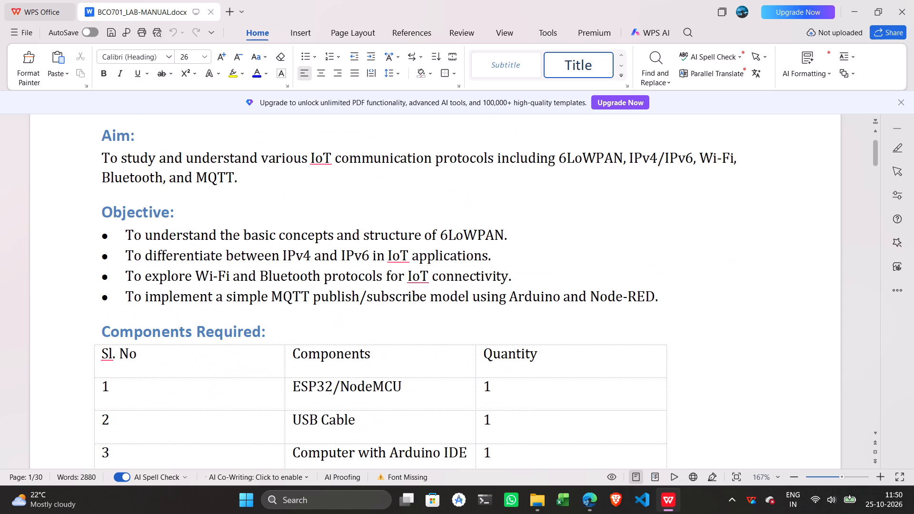
pyautogui.scroll(-5, 561, 288)
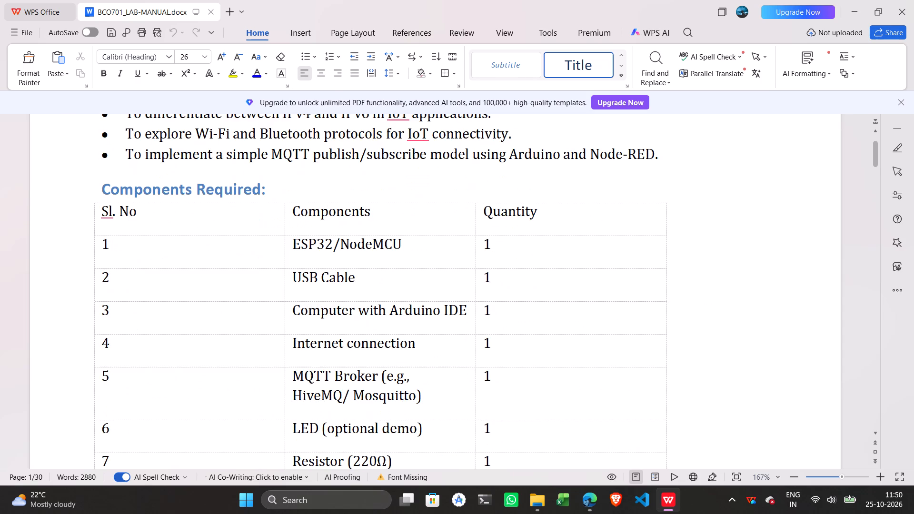
pyautogui.scroll(-3, 561, 288)
pyautogui.scroll(3, 561, 288)
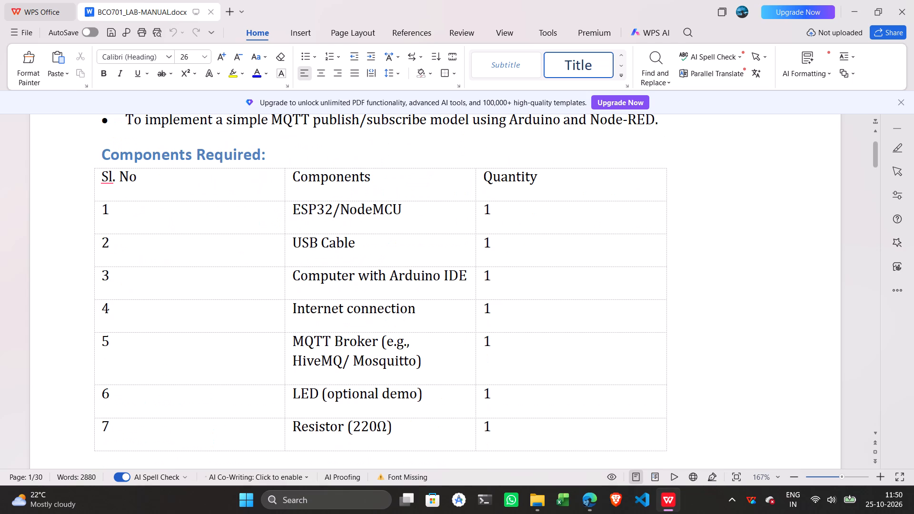
pyautogui.scroll(-9, 561, 288)
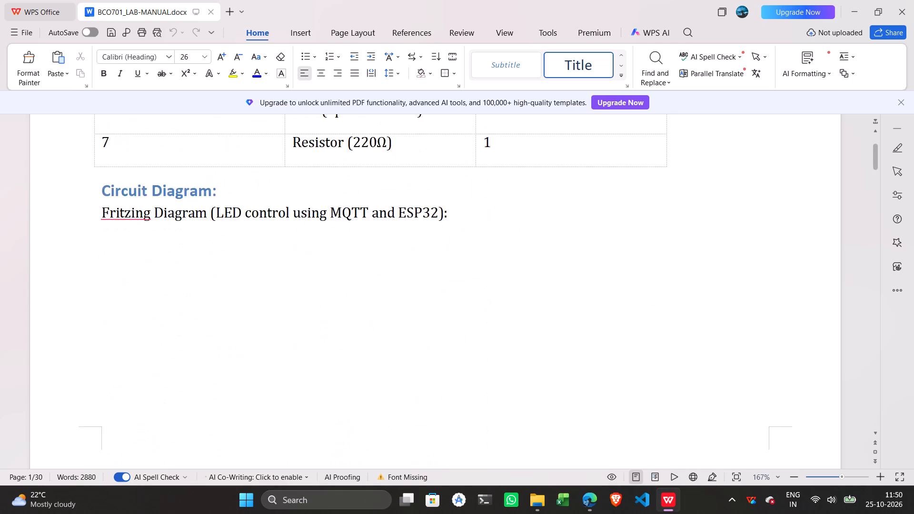
pyautogui.scroll(-18, 561, 288)
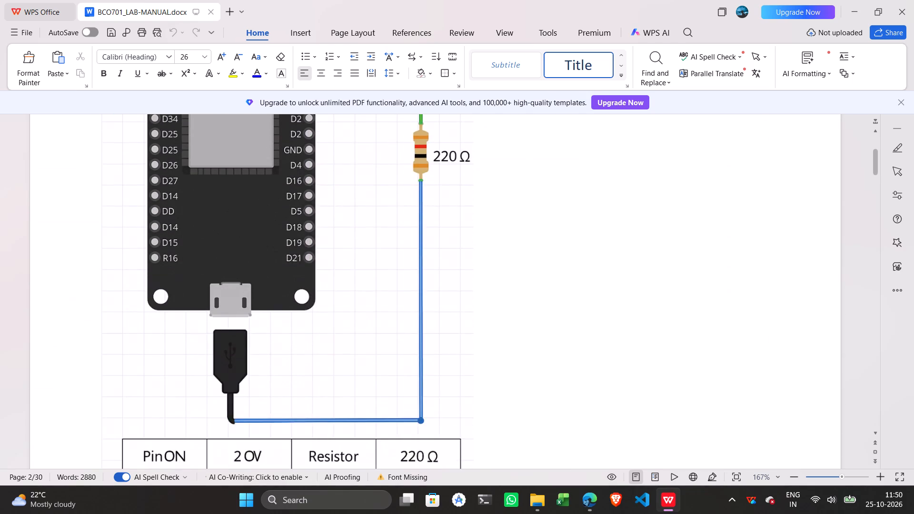
# Read Experiment 1's procedure, Parts A and B, and the MQTT LED control source code through its callback function.
pyautogui.scroll(-9, 561, 288)
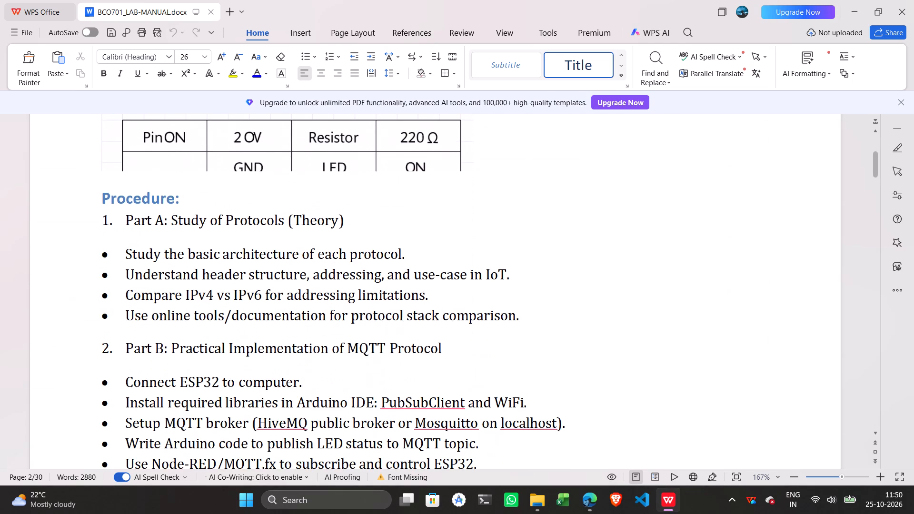
pyautogui.scroll(-10, 561, 288)
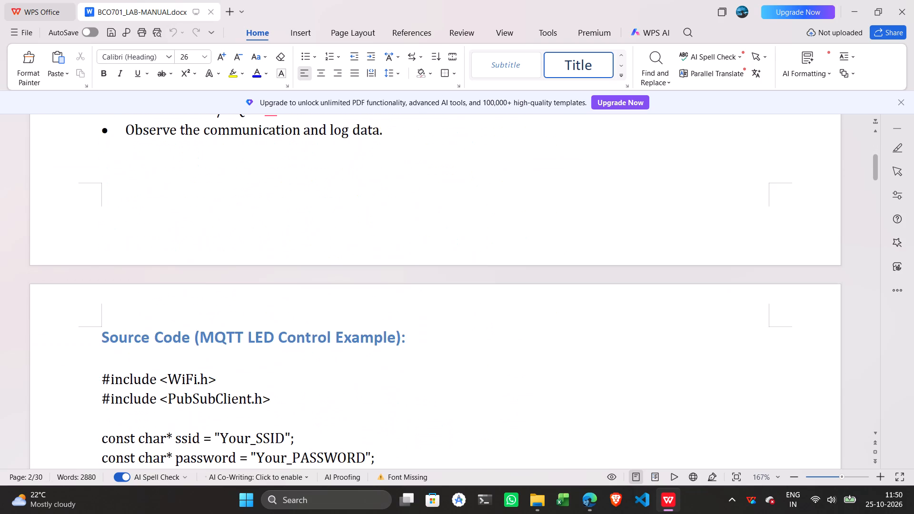
pyautogui.scroll(-10, 561, 288)
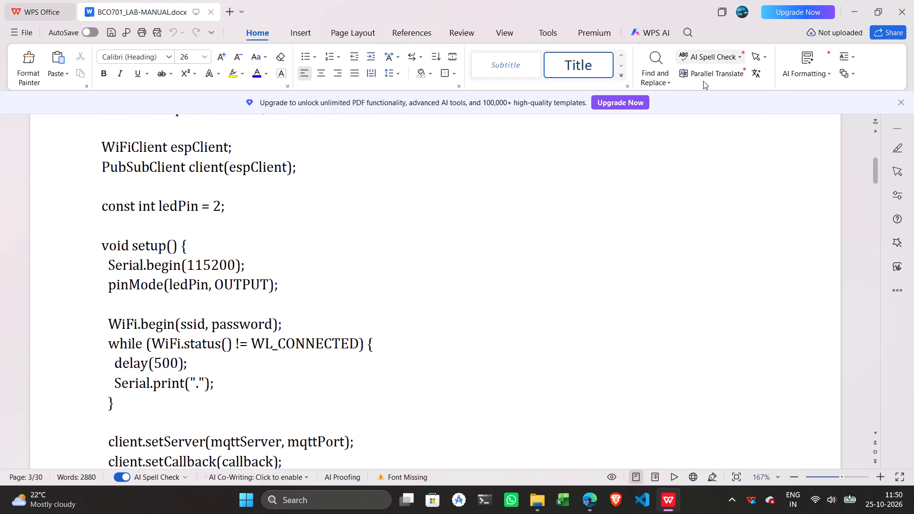
pyautogui.scroll(-5, 703, 81)
pyautogui.scroll(-16, 513, 189)
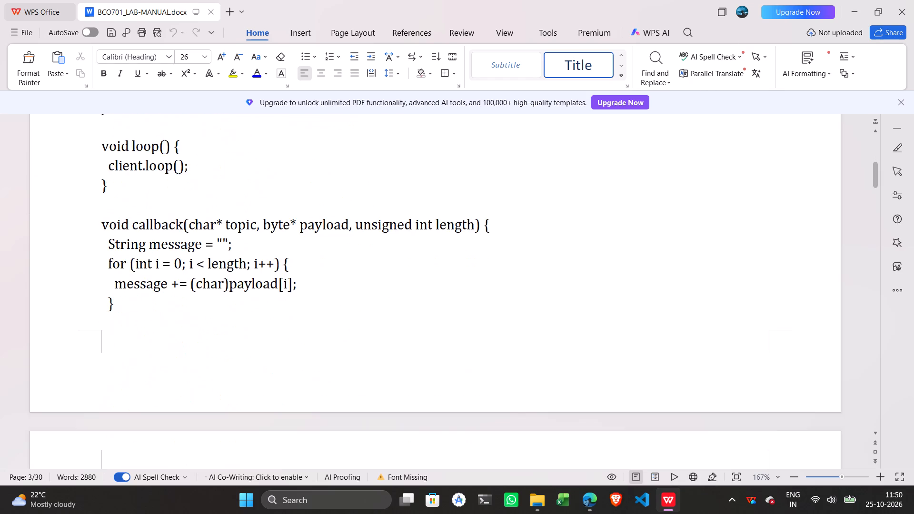
# Review Experiment 1's observation table, result and viva questions, continuing to the aim of the LED with push button experiment.
pyautogui.scroll(-15, 513, 192)
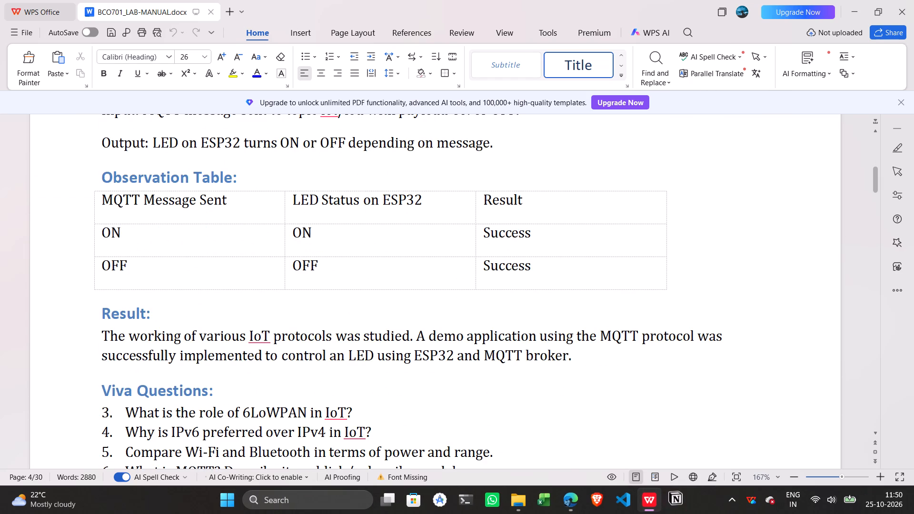
pyautogui.scroll(-4, 513, 192)
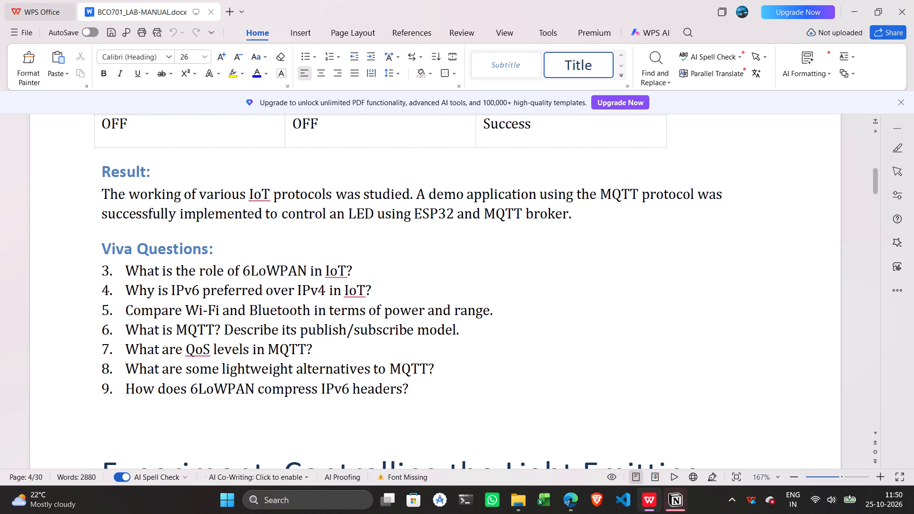
pyautogui.scroll(-5, 513, 192)
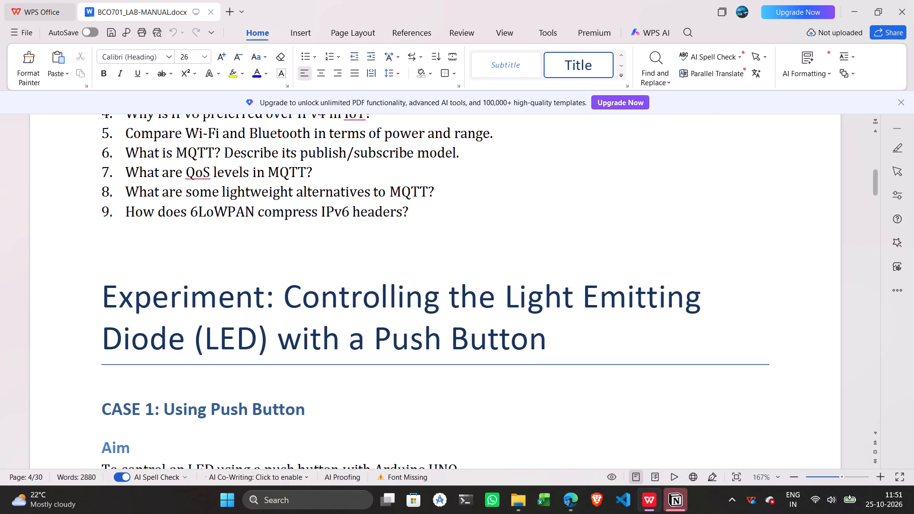
pyautogui.scroll(-4, 513, 192)
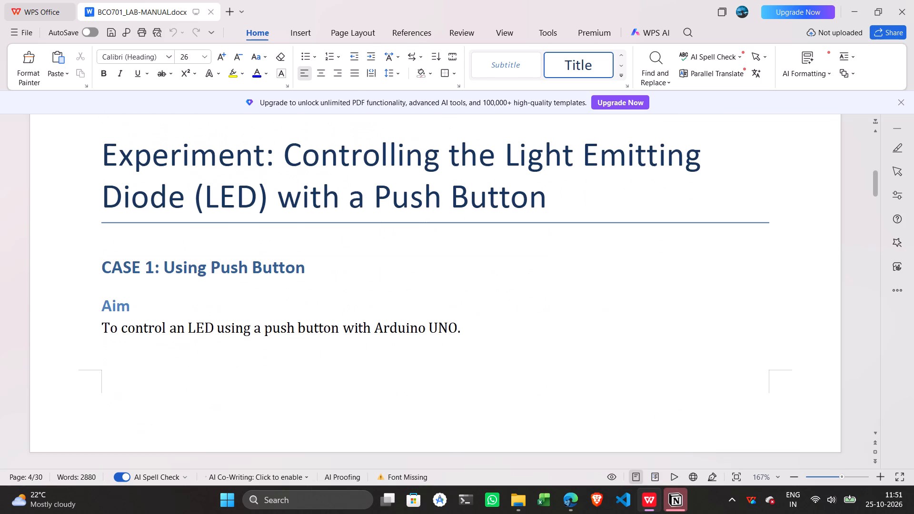
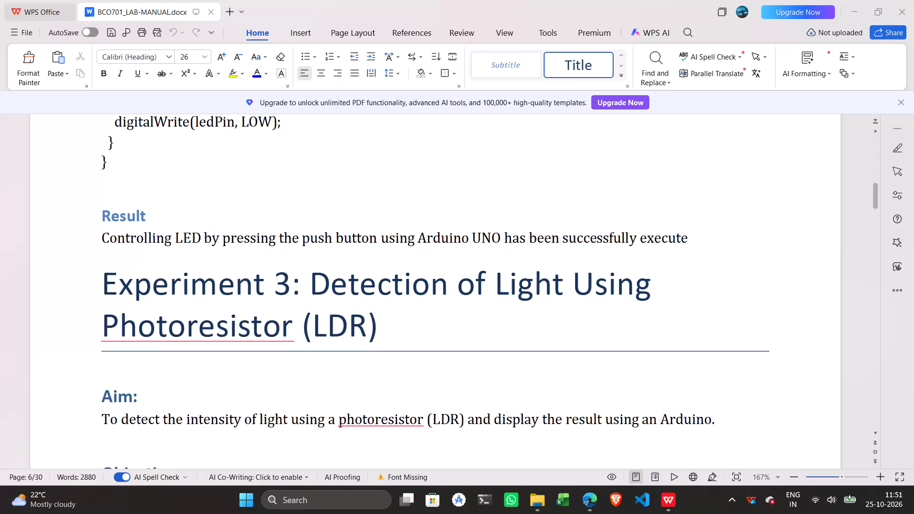
# Read the aim and objective of Experiment 3: Detection of Light Using Photoresistor (LDR) in the lab manual document.
pyautogui.scroll(-3, 493, 260)
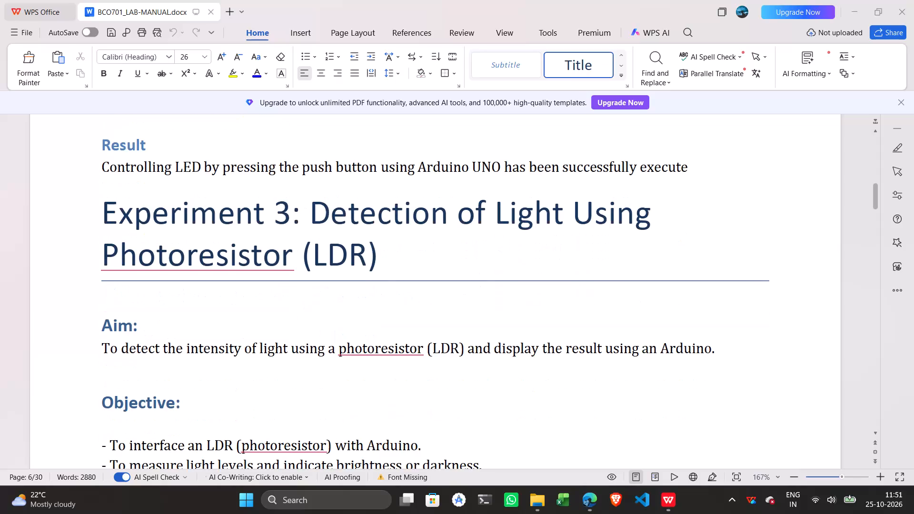
pyautogui.scroll(-1, 493, 260)
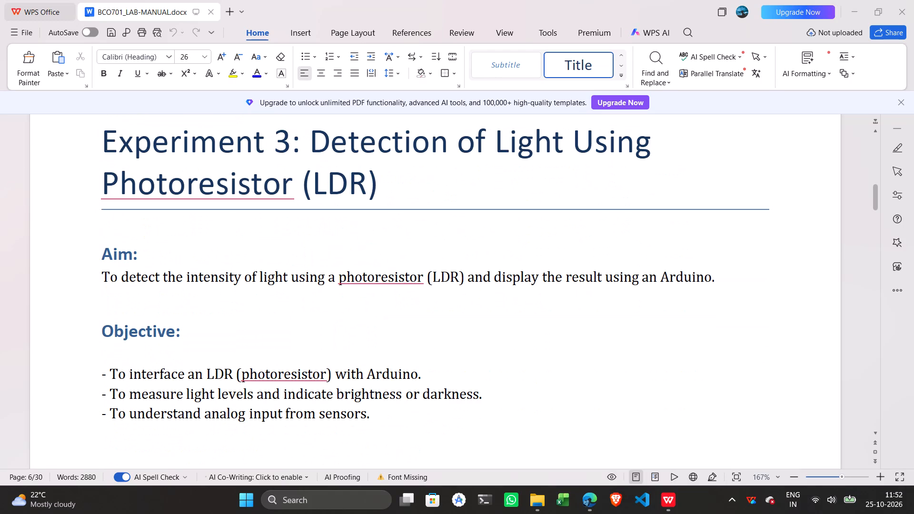
# Review the Word lab manual from Experiment 3 on light detection back to the start of the LED push-button experiment.
pyautogui.scroll(15, 493, 260)
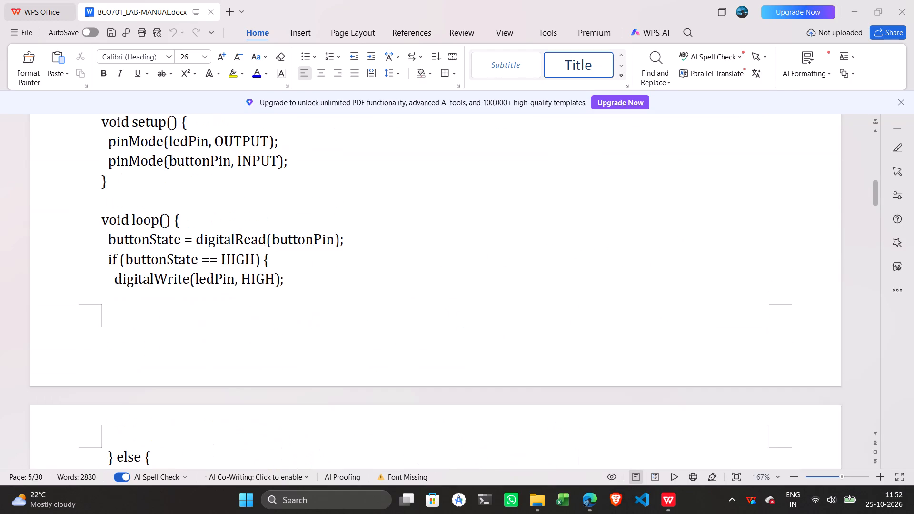
pyautogui.scroll(5, 487, 253)
pyautogui.scroll(16, 487, 253)
pyautogui.scroll(5, 487, 253)
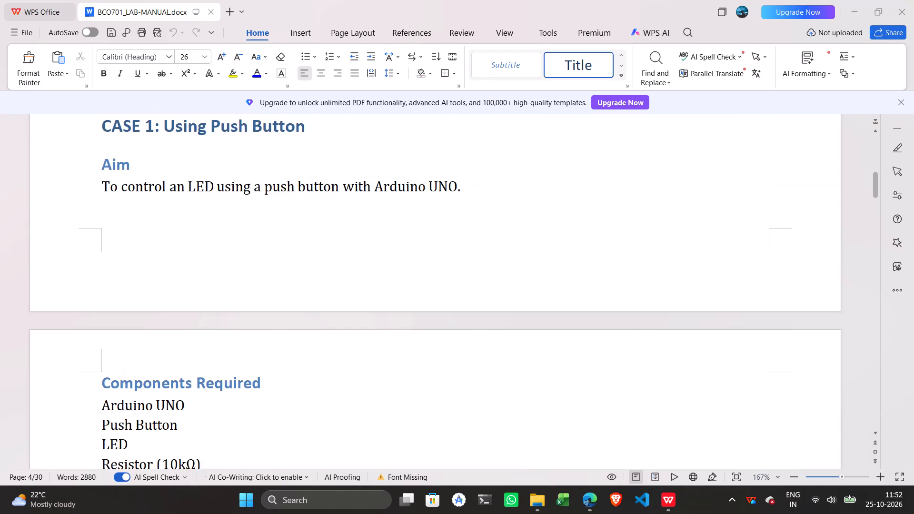
pyautogui.scroll(10, 487, 253)
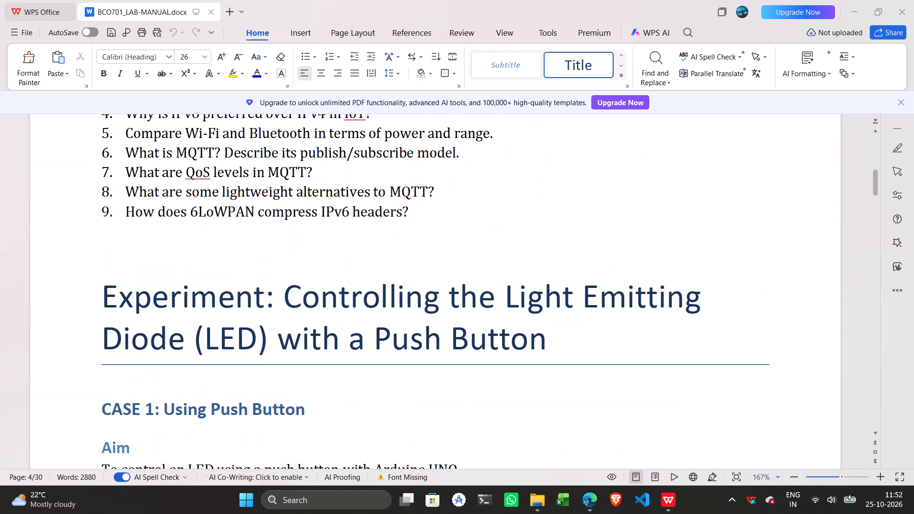
# Examine Experiment 1's closing questions and its MQTT LED Control Example source code in the Word lab manual.
pyautogui.scroll(19, 487, 253)
pyautogui.scroll(6, 487, 253)
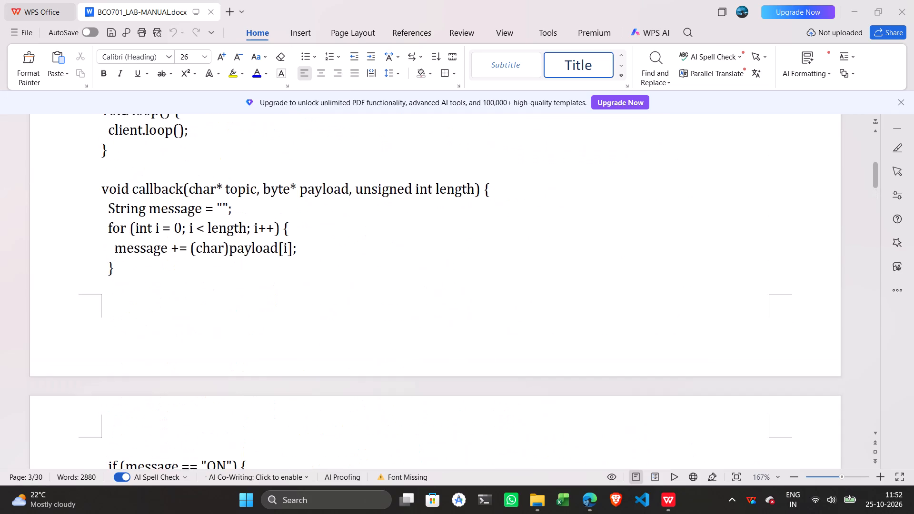
pyautogui.scroll(6, 487, 253)
pyautogui.scroll(15, 487, 253)
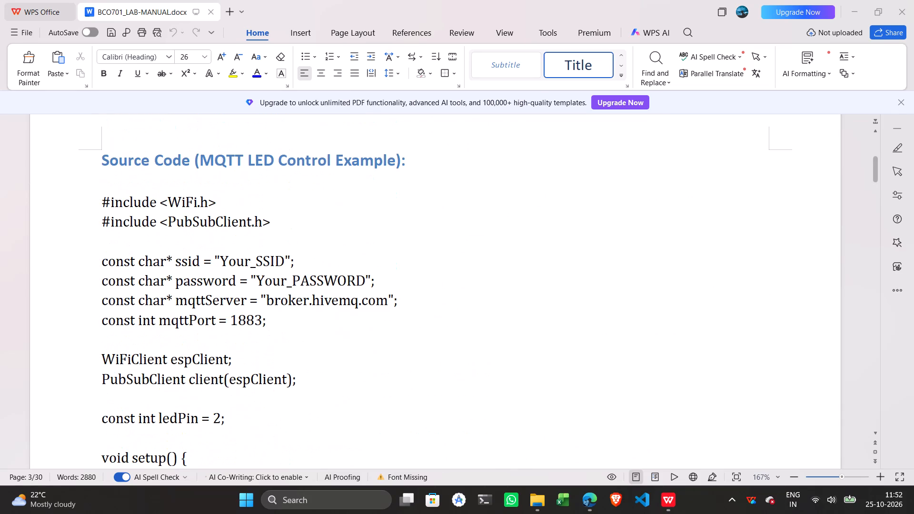
pyautogui.scroll(-4, 474, 269)
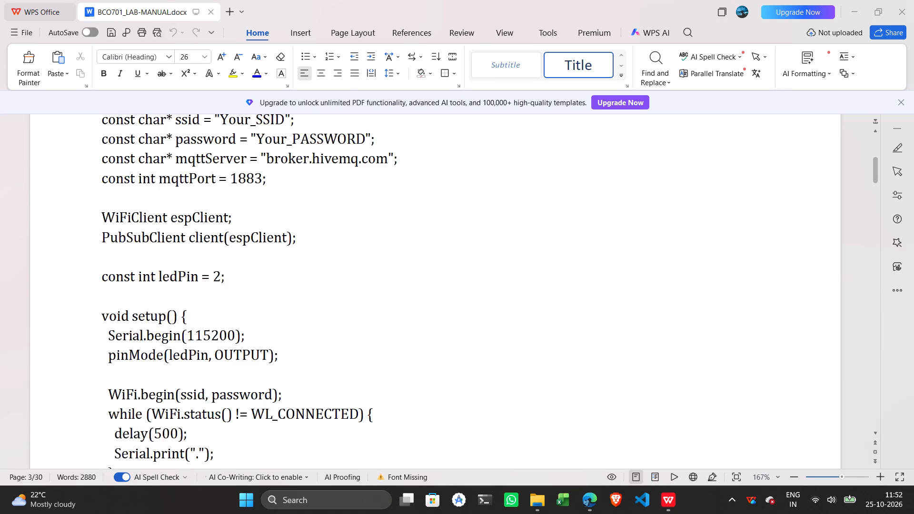
pyautogui.scroll(6, 474, 270)
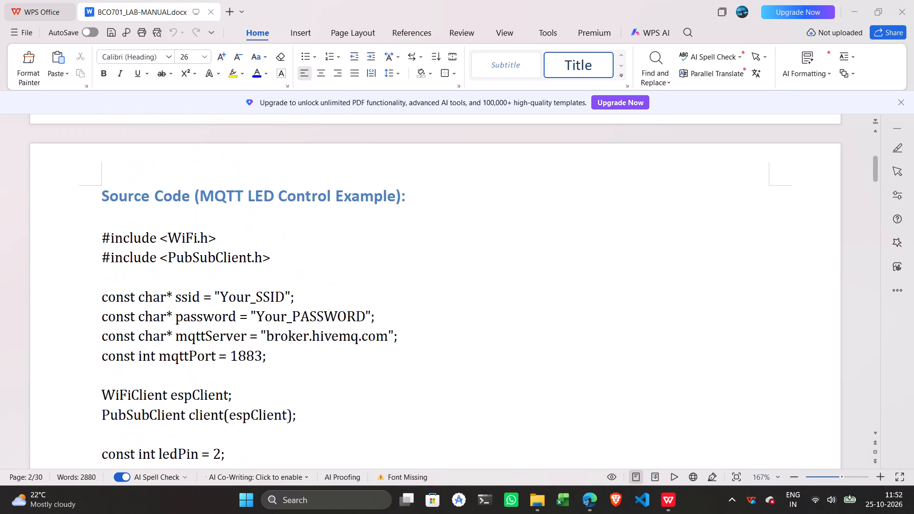
pyautogui.scroll(-2, 474, 270)
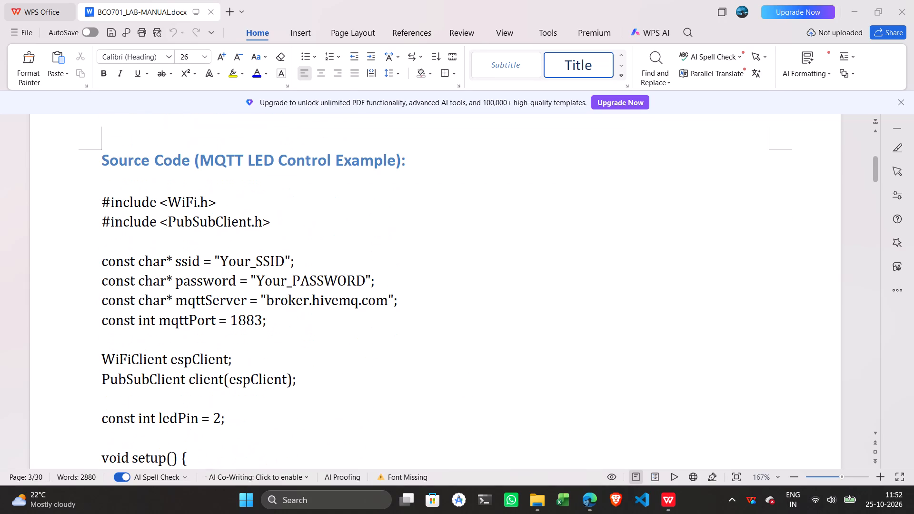
pyautogui.scroll(2, 475, 268)
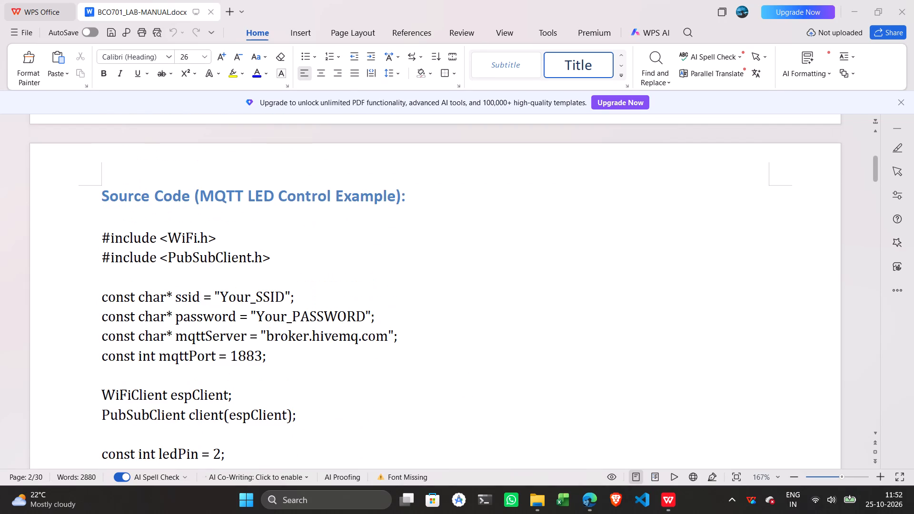
# Review Experiment 1 from its circuit diagram back to the document title, dismissing the AI Table Enhancer tip.
pyautogui.scroll(19, 475, 268)
pyautogui.scroll(17, 475, 268)
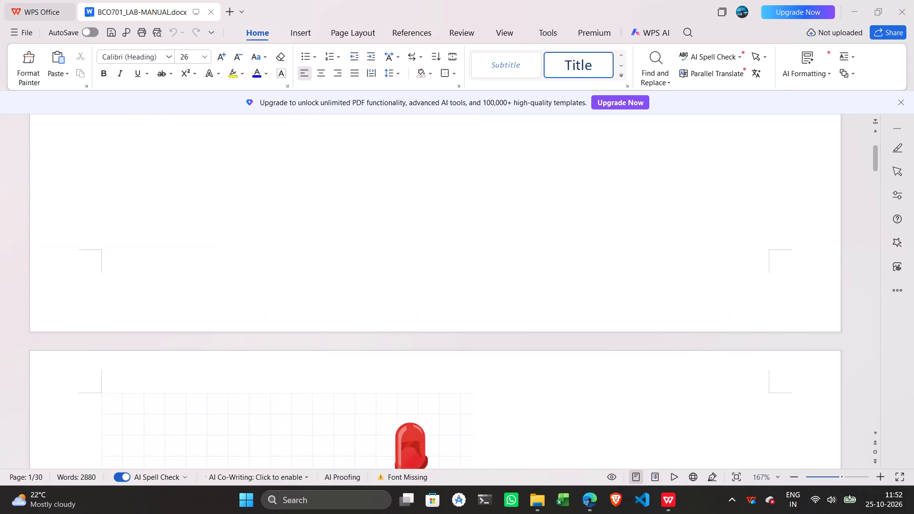
pyautogui.scroll(16, 475, 267)
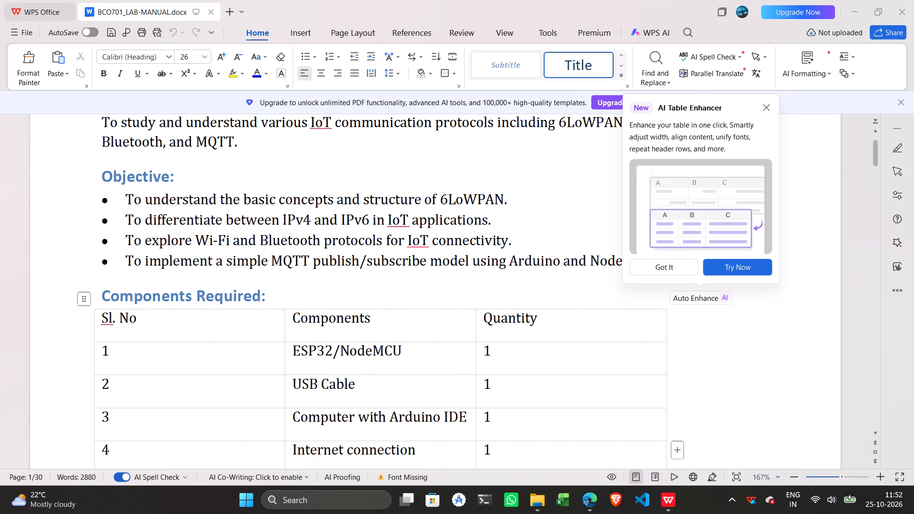
pyautogui.click(681, 267)
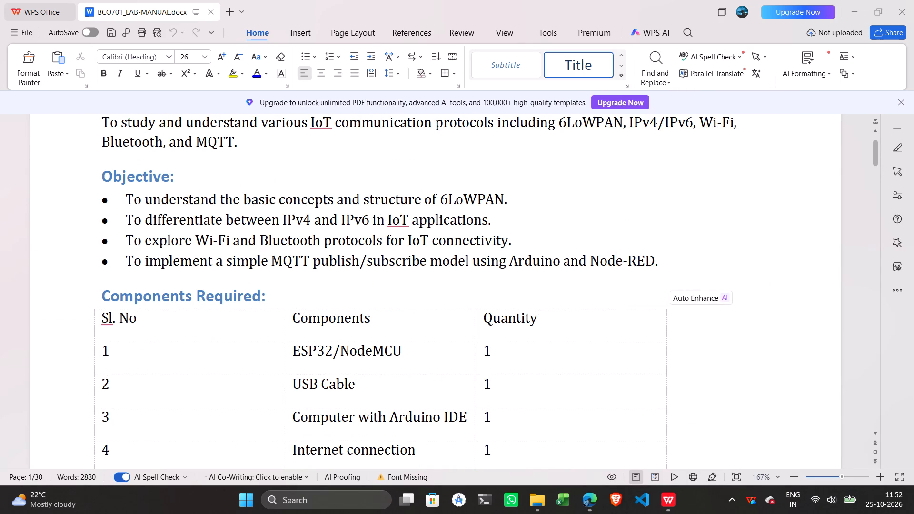
pyautogui.scroll(4, 715, 241)
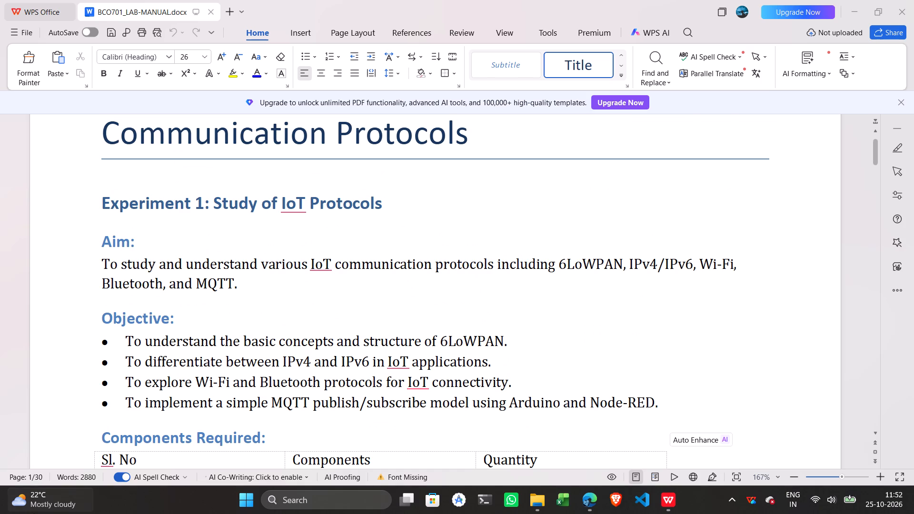
pyautogui.scroll(4, 273, 419)
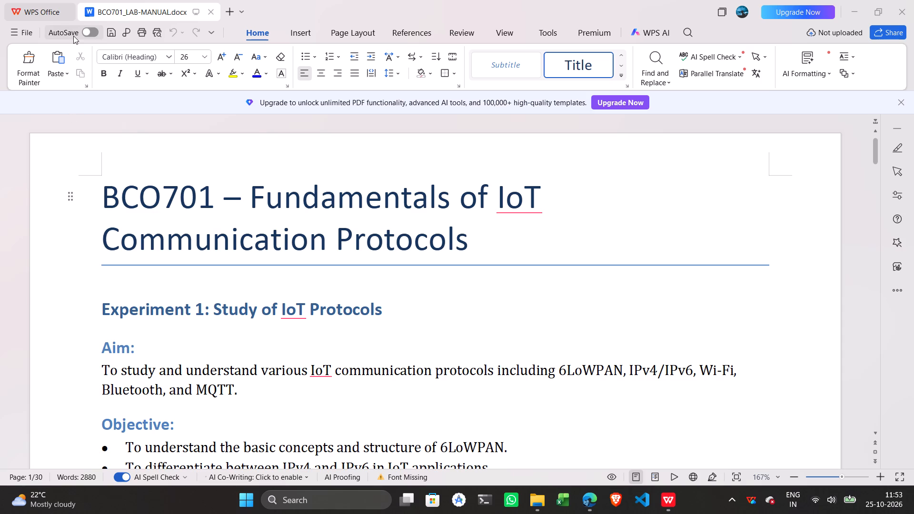
# Read Experiment 1's aim, objectives and Components Required table down to the Circuit Diagram heading.
pyautogui.scroll(-5, 162, 15)
pyautogui.scroll(-6, 69, 89)
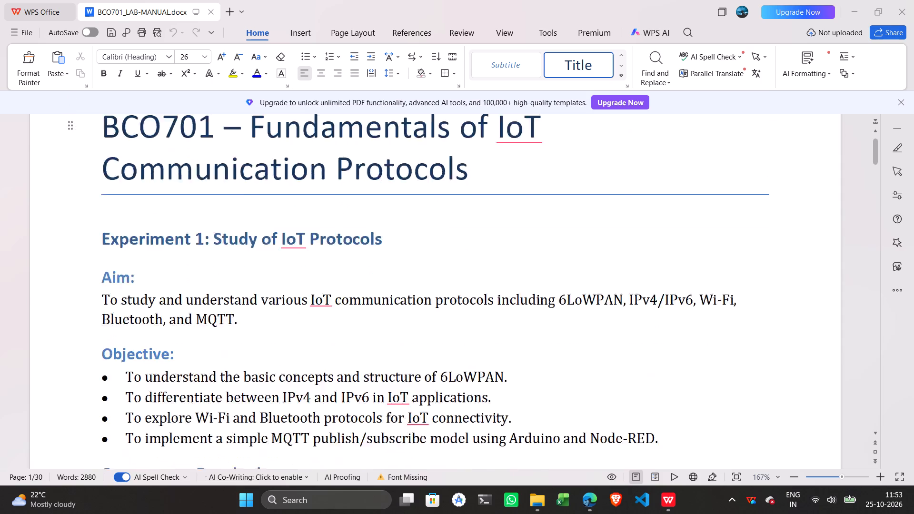
pyautogui.scroll(-9, 395, 182)
pyautogui.scroll(5, 381, 171)
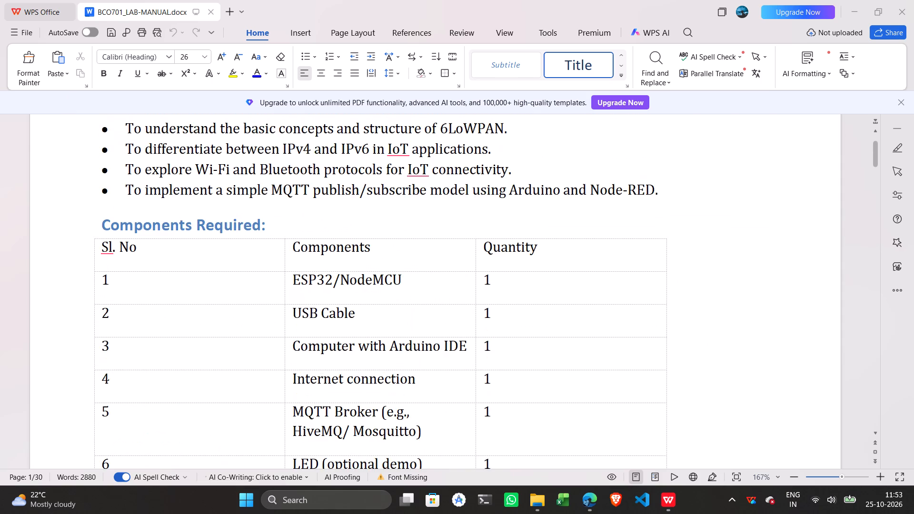
pyautogui.scroll(5, 381, 171)
pyautogui.scroll(-11, 381, 171)
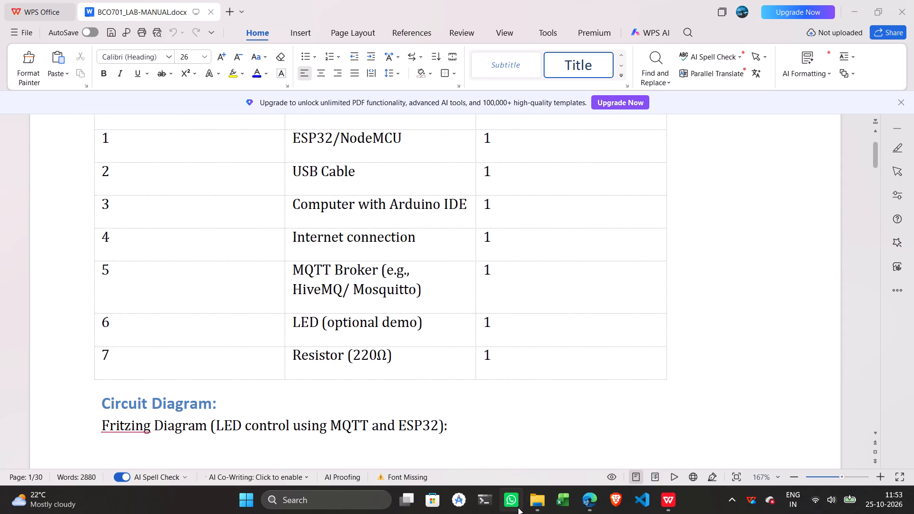
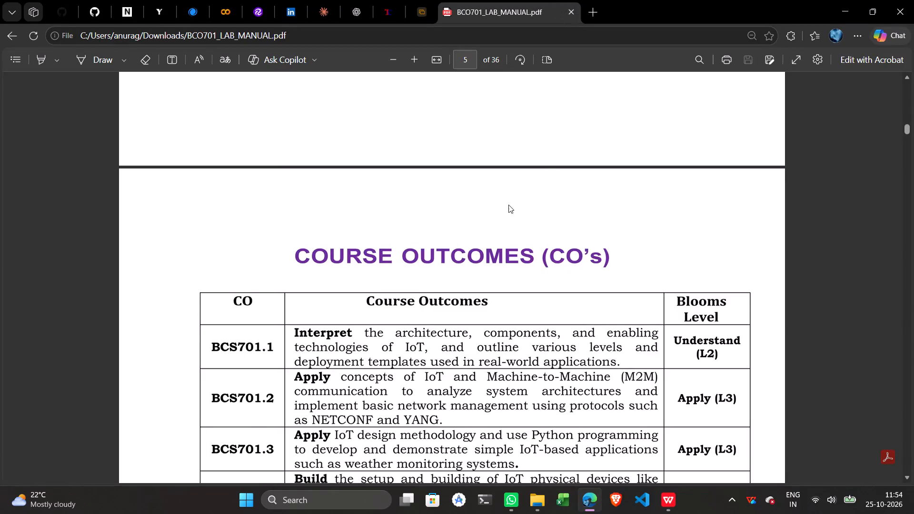
# Review the PDF lab manual from its course outcomes and CO-PO mapping matrix to Experiment 1's components, circuit diagram and setup.
pyautogui.scroll(-8, 489, 182)
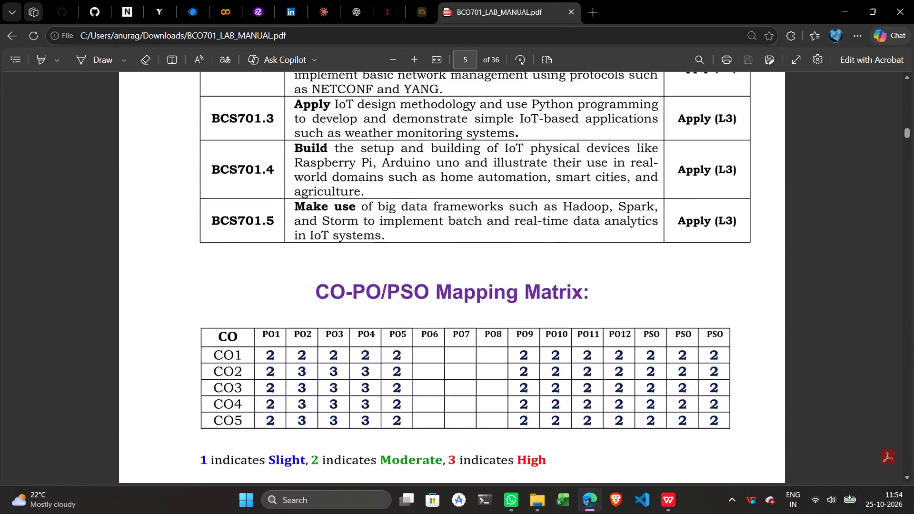
pyautogui.scroll(-20, 493, 186)
pyautogui.scroll(-14, 495, 196)
pyautogui.scroll(2, 496, 197)
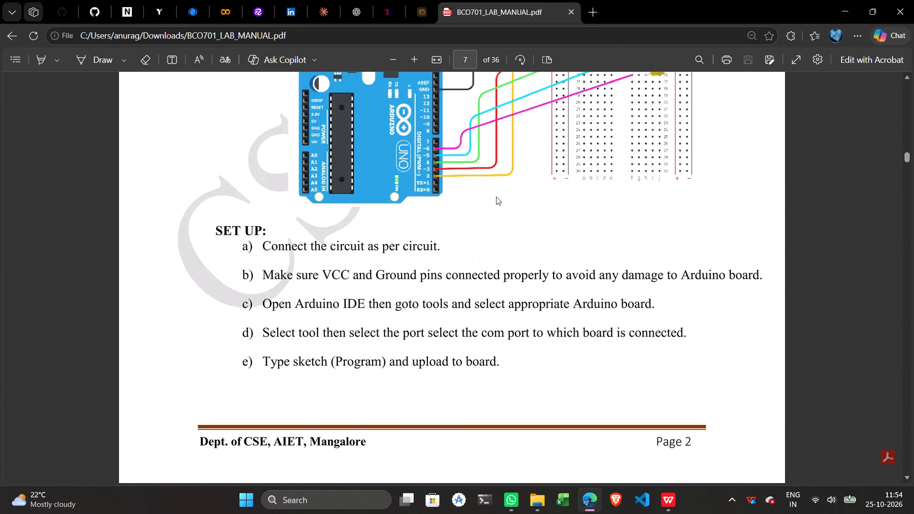
pyautogui.scroll(8, 496, 197)
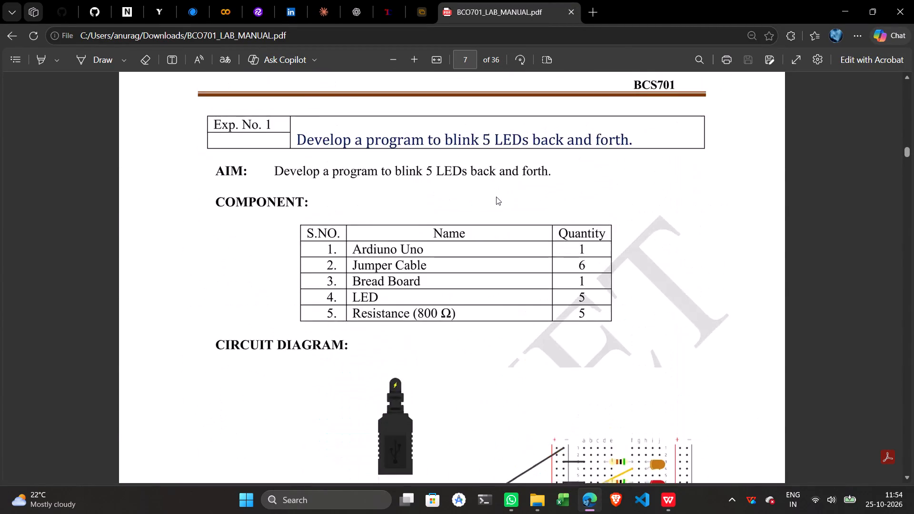
pyautogui.scroll(5, 496, 197)
pyautogui.scroll(-8, 496, 197)
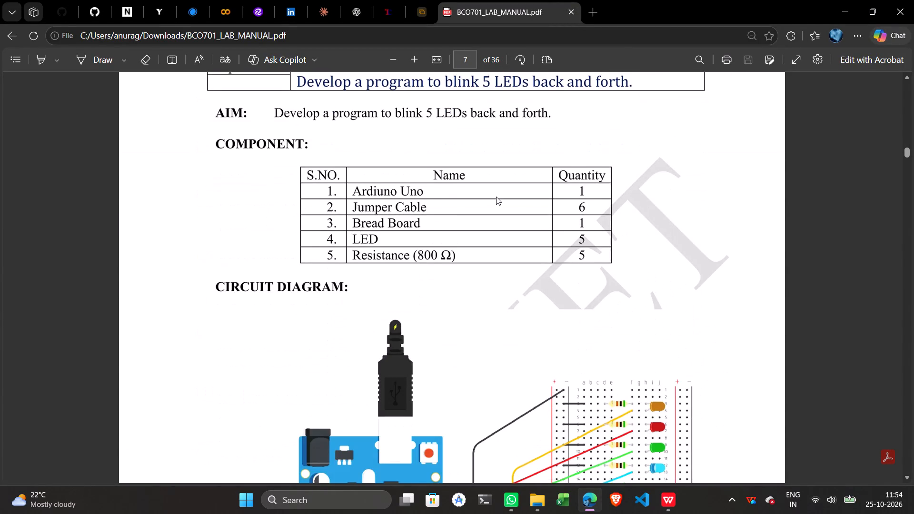
pyautogui.scroll(-3, 496, 197)
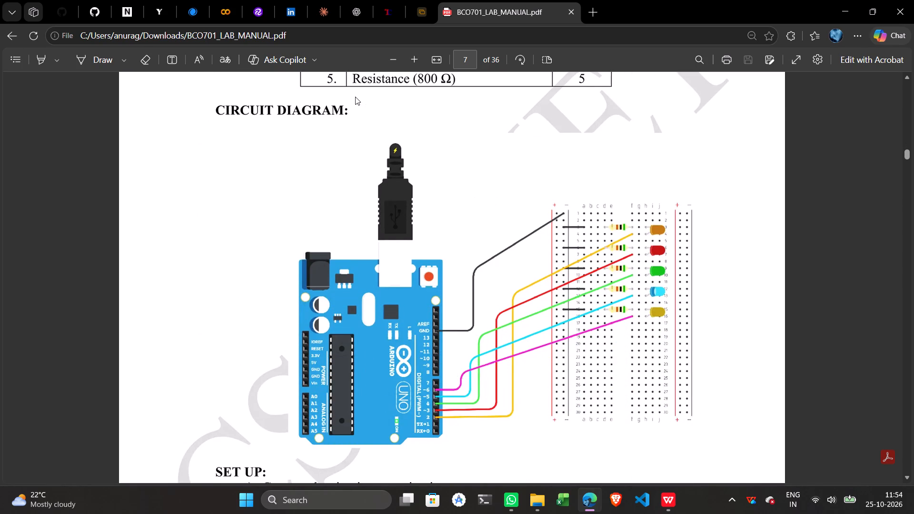
pyautogui.scroll(-1, 154, 137)
pyautogui.scroll(-2, 191, 228)
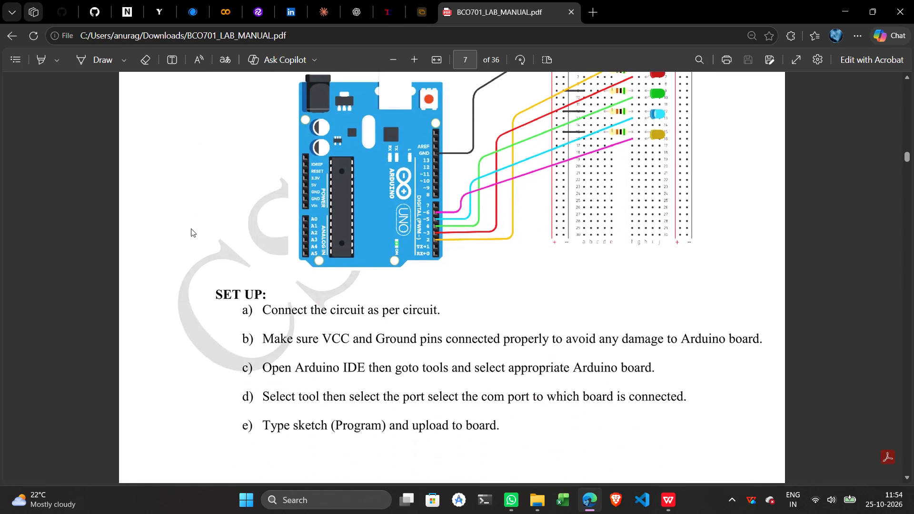
# Read Experiment 1's LED blinking code and Experiment 2's relay circuit and code in the PDF manual.
pyautogui.scroll(-10, 191, 228)
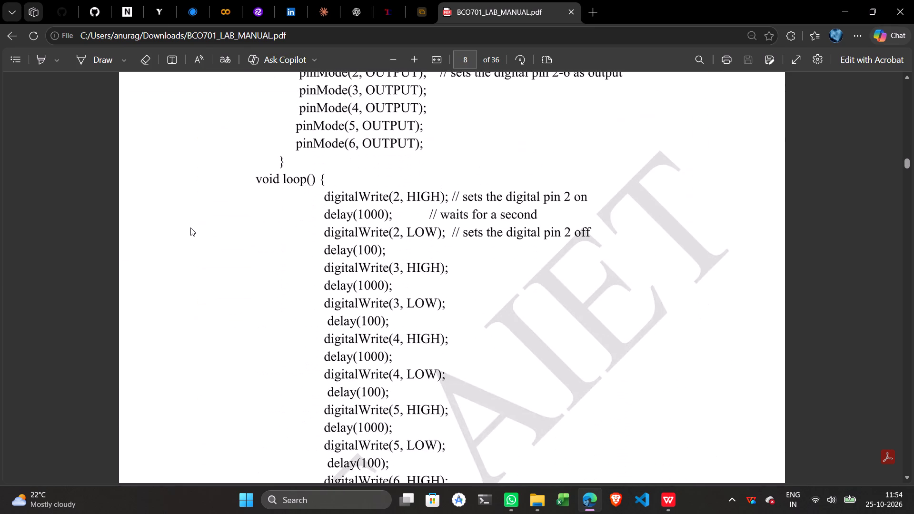
pyautogui.scroll(-10, 190, 227)
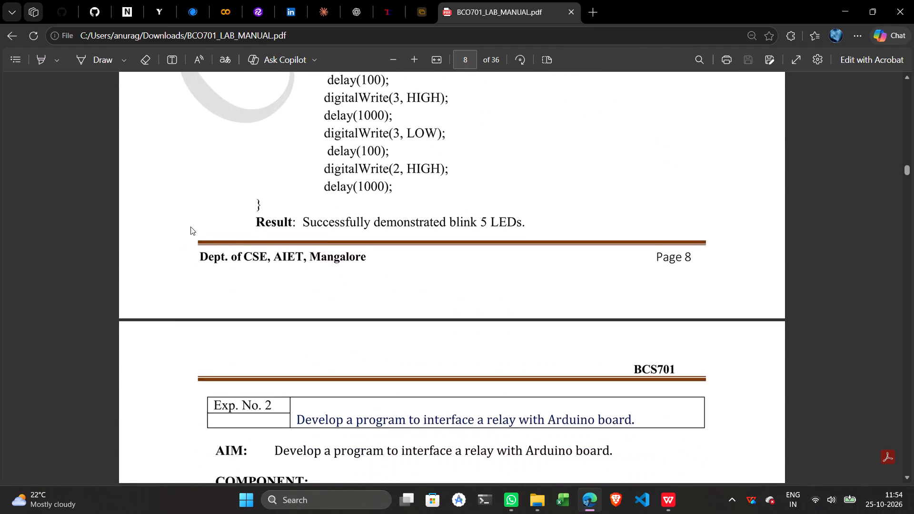
pyautogui.scroll(-9, 190, 227)
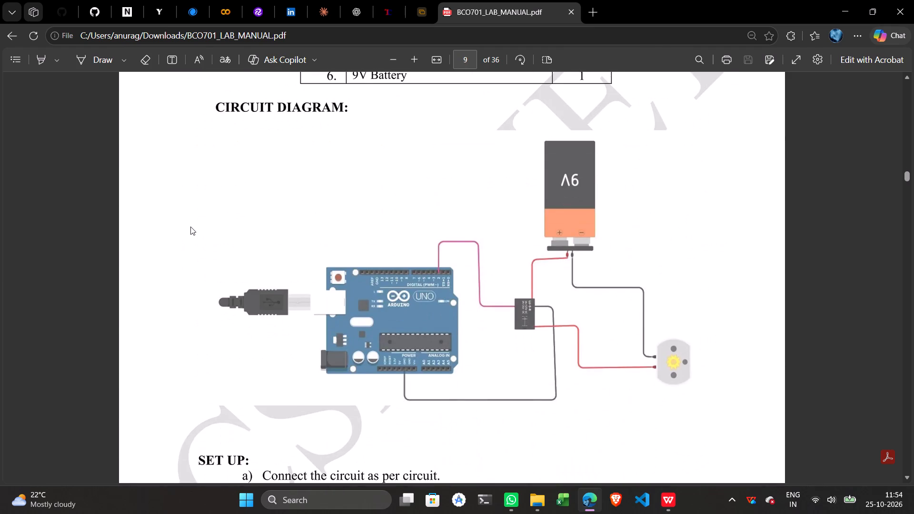
pyautogui.scroll(-12, 190, 227)
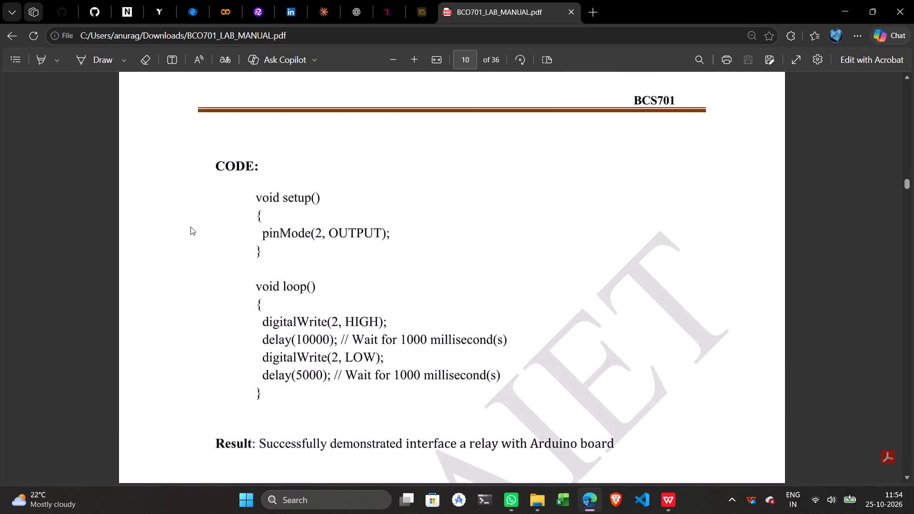
pyautogui.scroll(-5, 190, 227)
# Review the PDF manual from Experiment 2's relay circuit back to Experiment 1's aim and component table.
pyautogui.scroll(18, 190, 227)
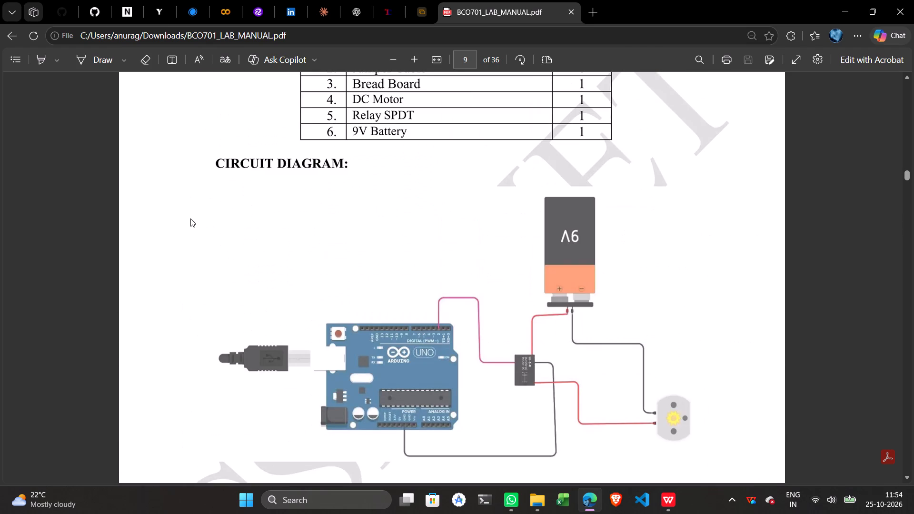
pyautogui.scroll(6, 190, 218)
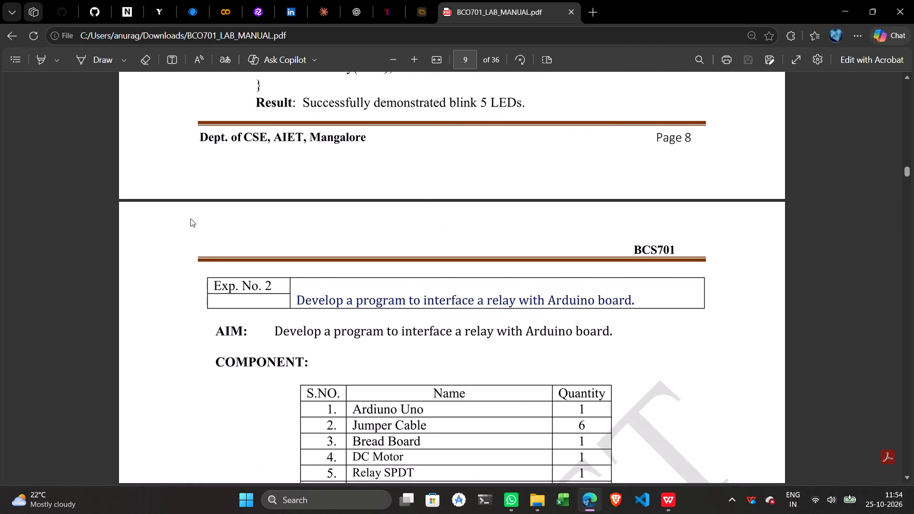
pyautogui.scroll(9, 190, 218)
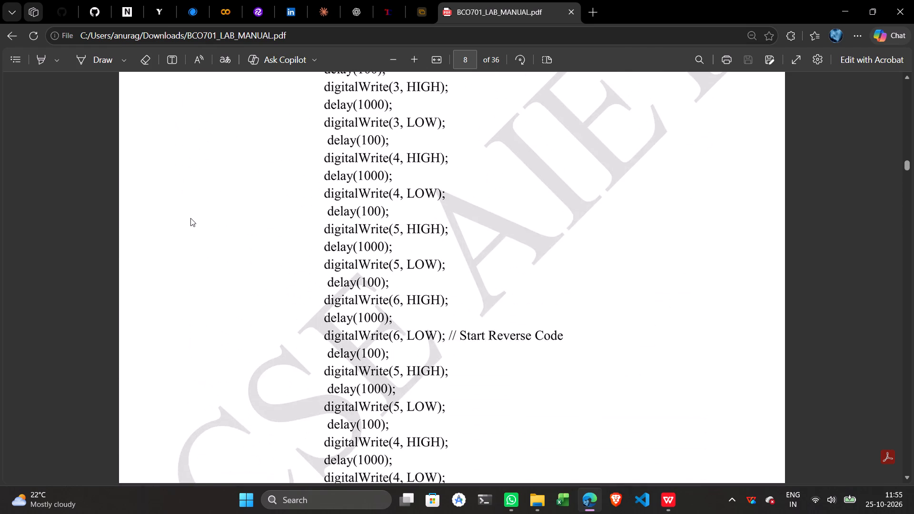
pyautogui.scroll(8, 190, 218)
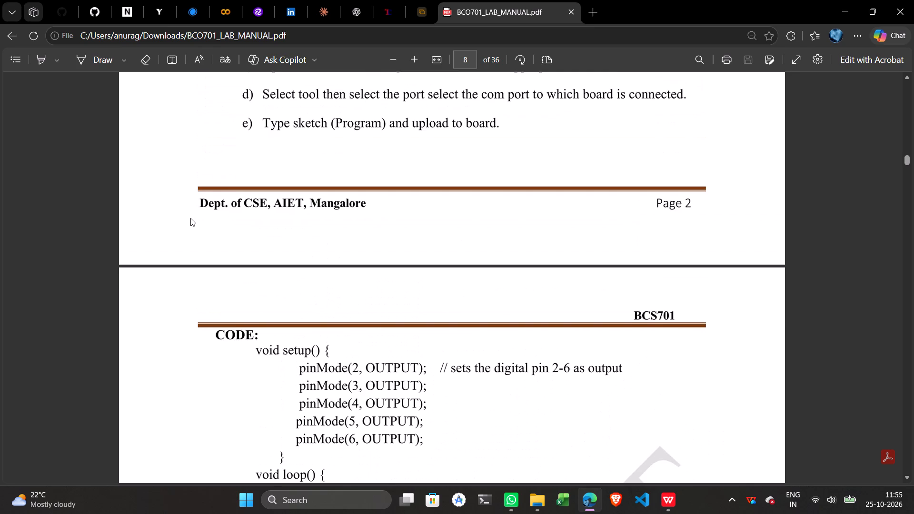
pyautogui.scroll(7, 190, 218)
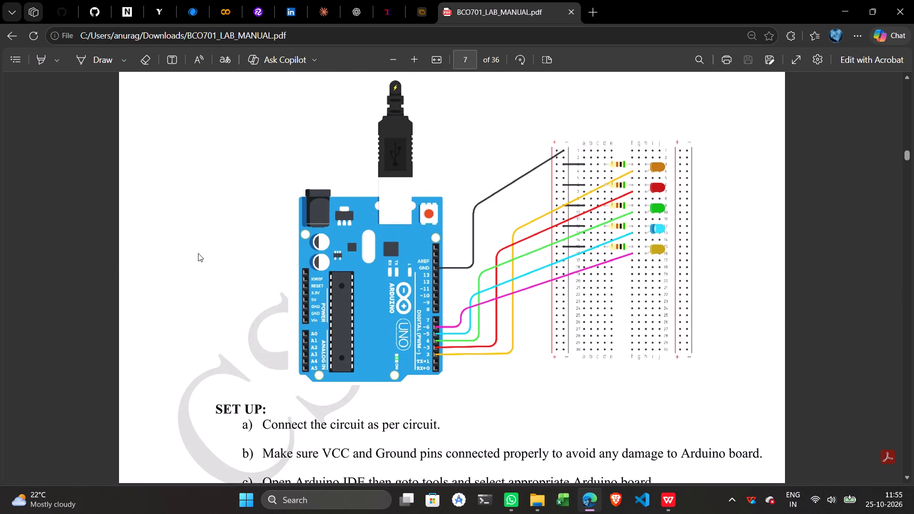
pyautogui.scroll(1, 260, 257)
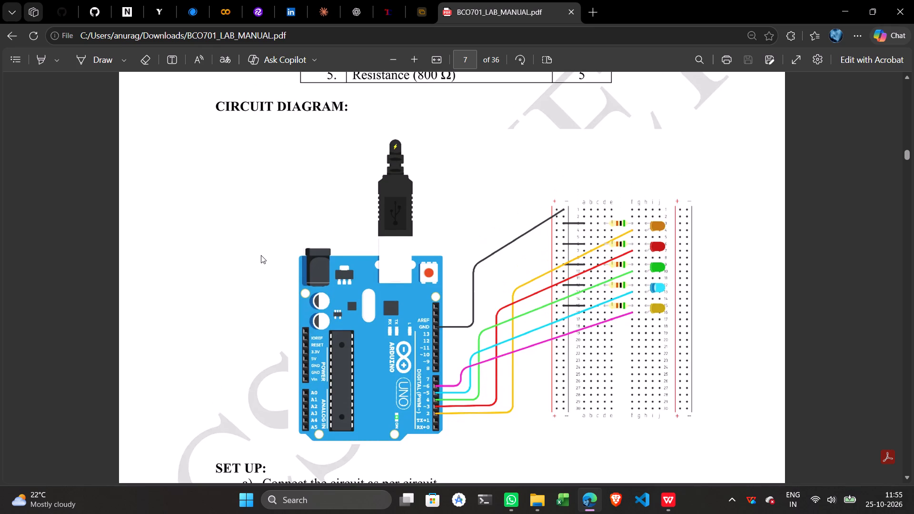
pyautogui.scroll(4, 323, 259)
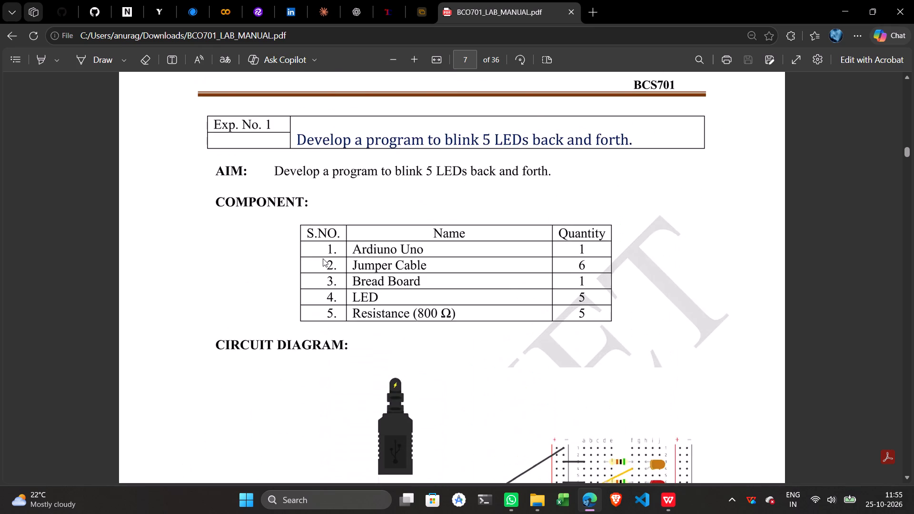
# Examine Experiment 1's circuit wiring, setup instructions and source code for blinking five LEDs.
pyautogui.scroll(-4, 323, 258)
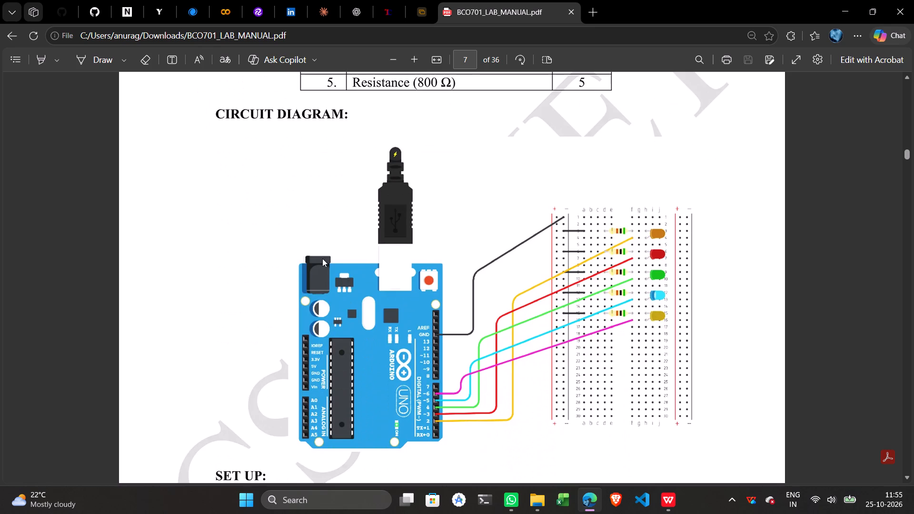
pyautogui.scroll(-4, 322, 258)
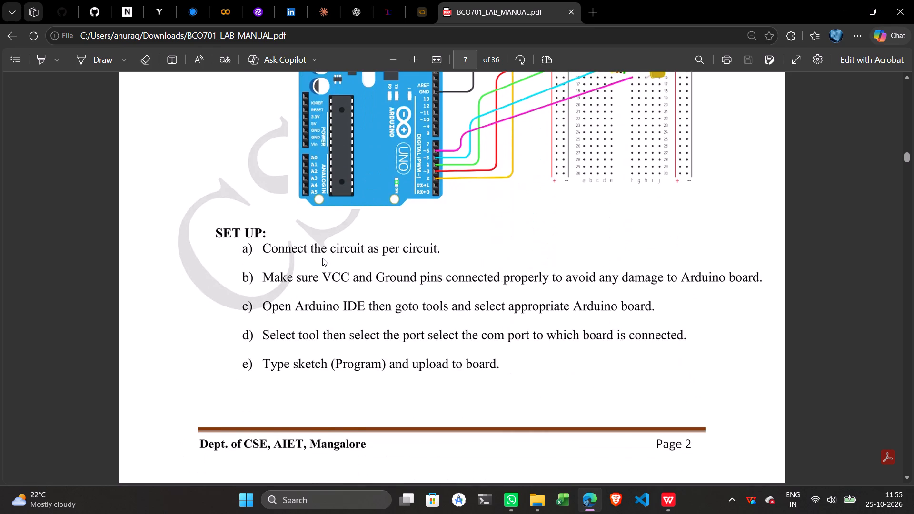
pyautogui.scroll(3, 322, 258)
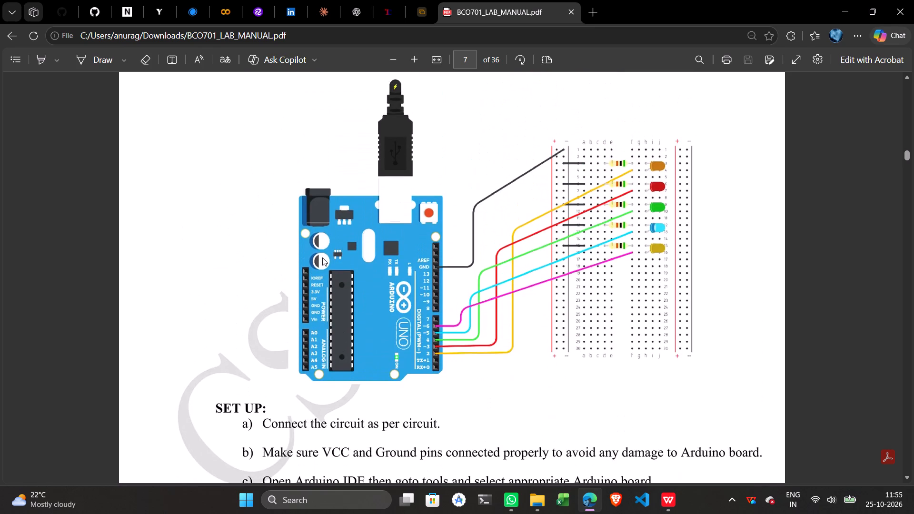
pyautogui.scroll(2, 322, 257)
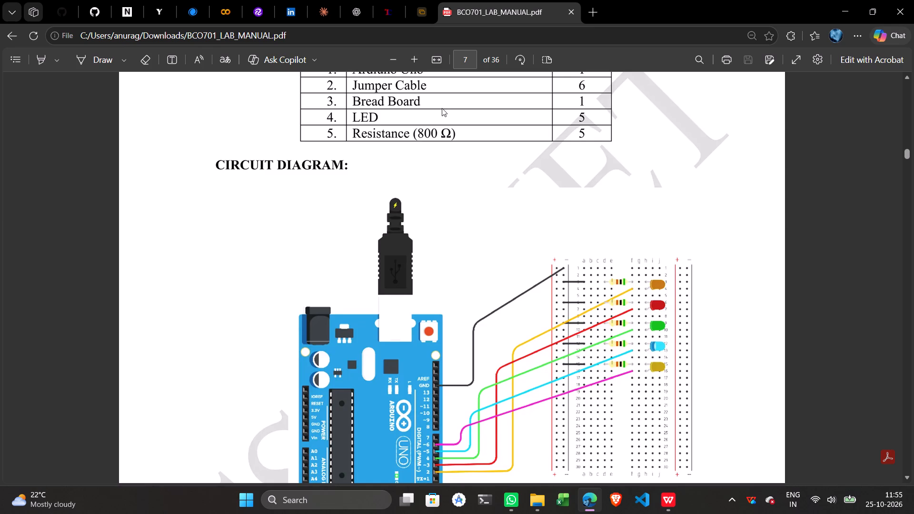
pyautogui.scroll(-5, 441, 115)
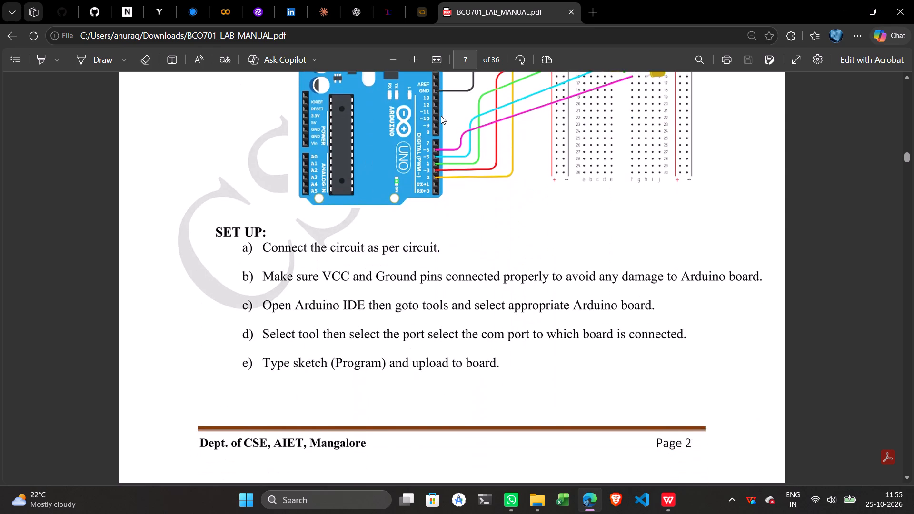
pyautogui.scroll(-6, 441, 116)
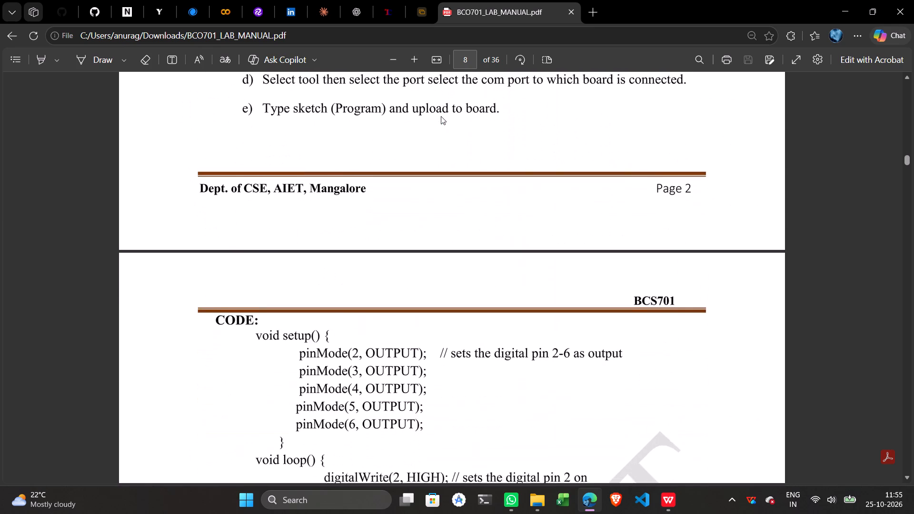
pyautogui.scroll(-3, 440, 118)
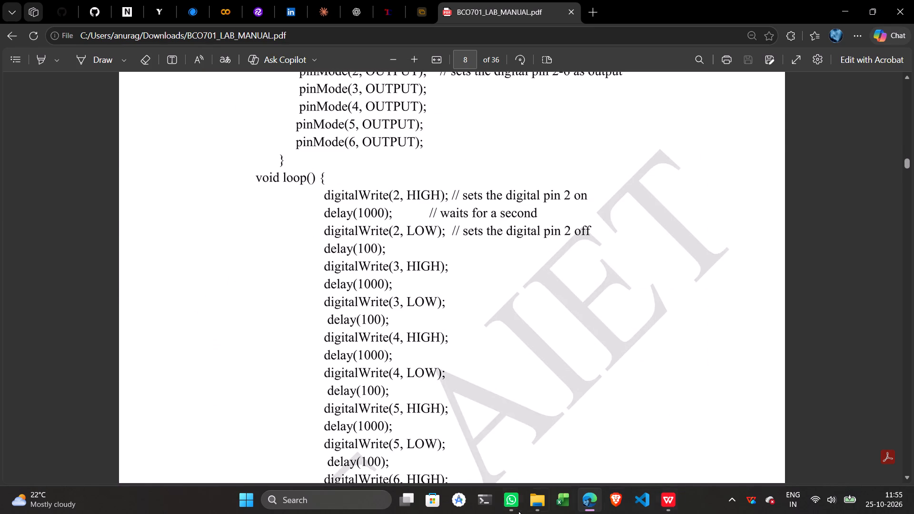
# Launch the Kuro app from the recent Windows searches.
pyautogui.click(242, 505)
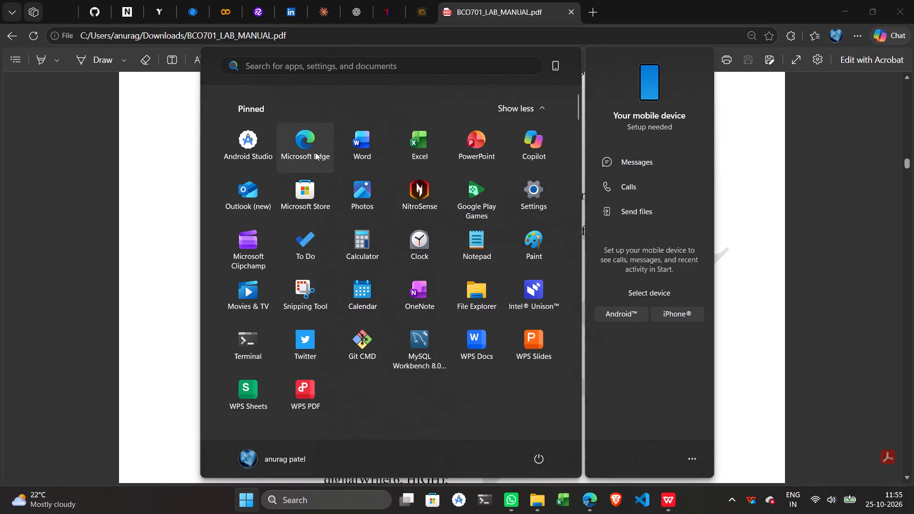
pyautogui.click(318, 66)
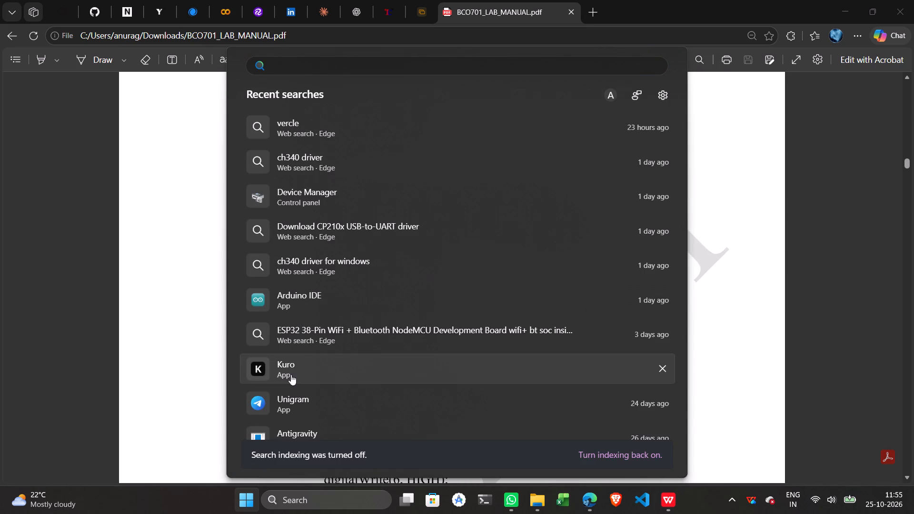
pyautogui.click(289, 370)
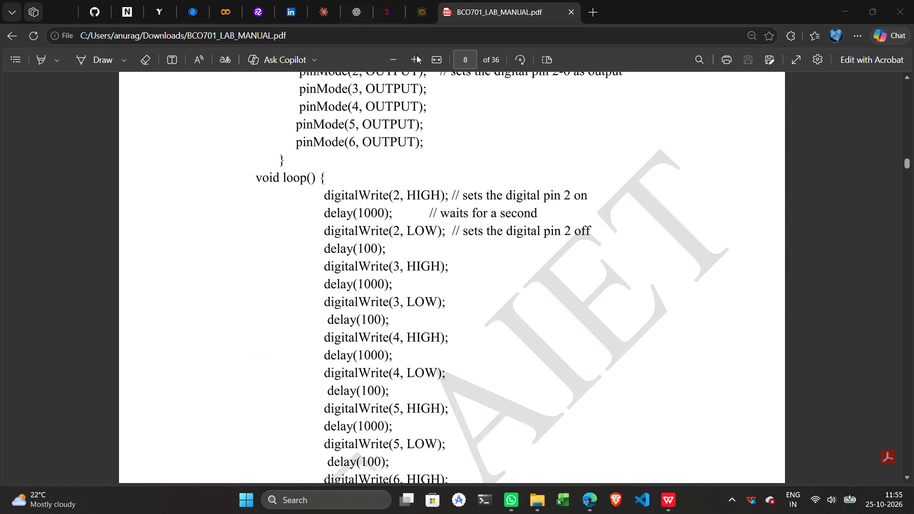
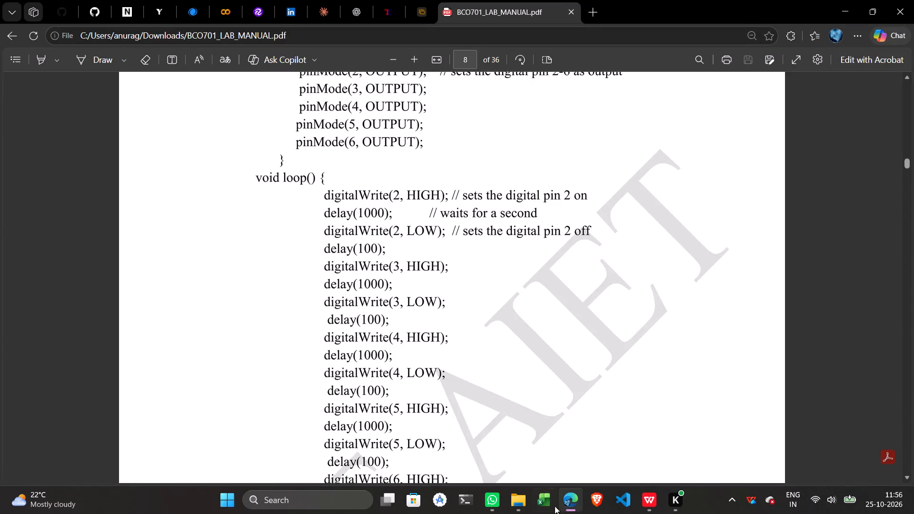
# Switch to the WPS Office lab manual and read Experiment 1's title, aim, objectives and component table.
pyautogui.click(654, 504)
pyautogui.scroll(20, 566, 355)
pyautogui.scroll(4, 566, 355)
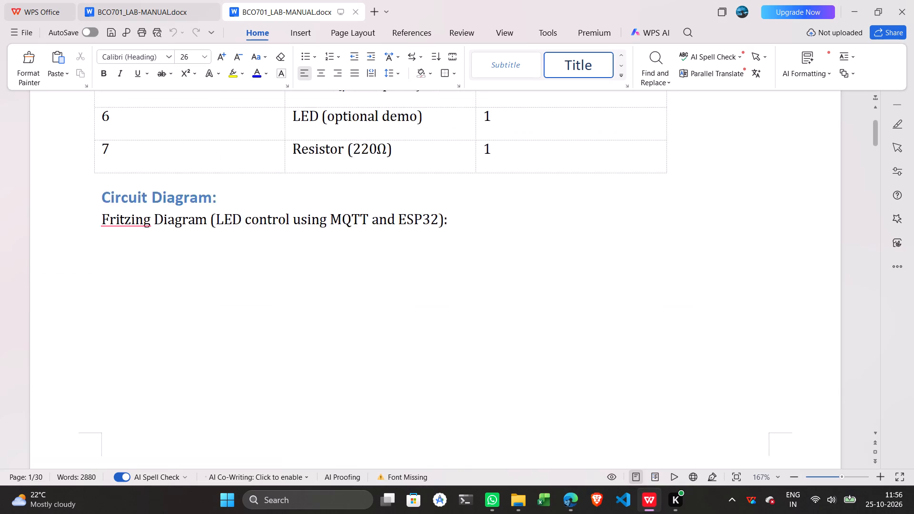
pyautogui.scroll(20, 533, 271)
pyautogui.scroll(3, 533, 271)
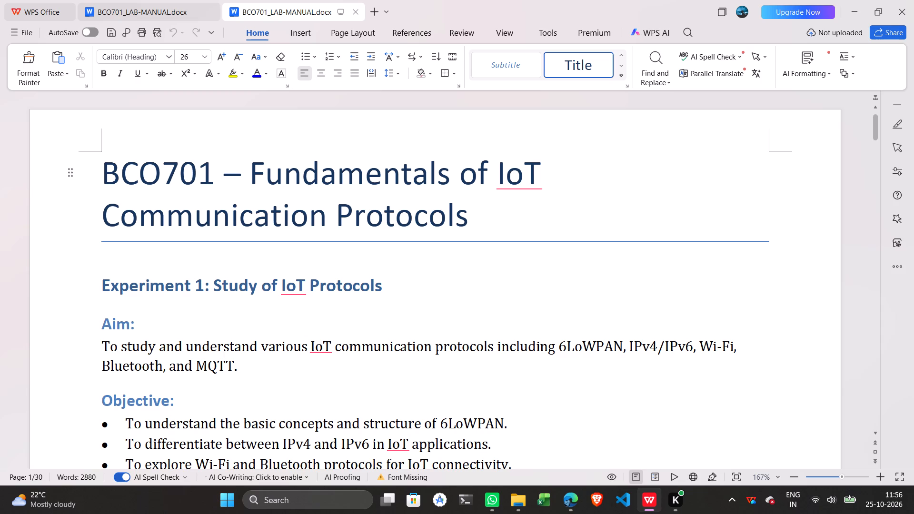
pyautogui.scroll(-6, 493, 247)
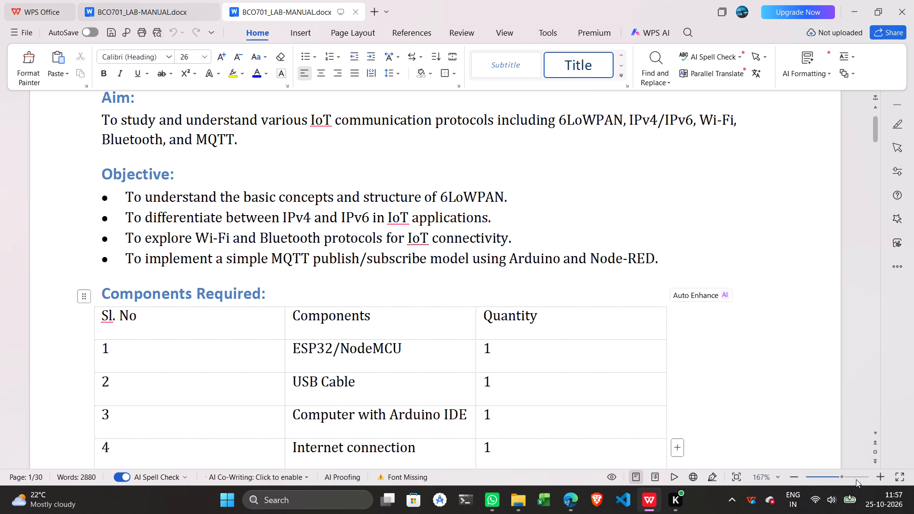
# Lower the screen brightness slightly in the Windows quick settings.
pyautogui.click(839, 504)
pyautogui.click(825, 490)
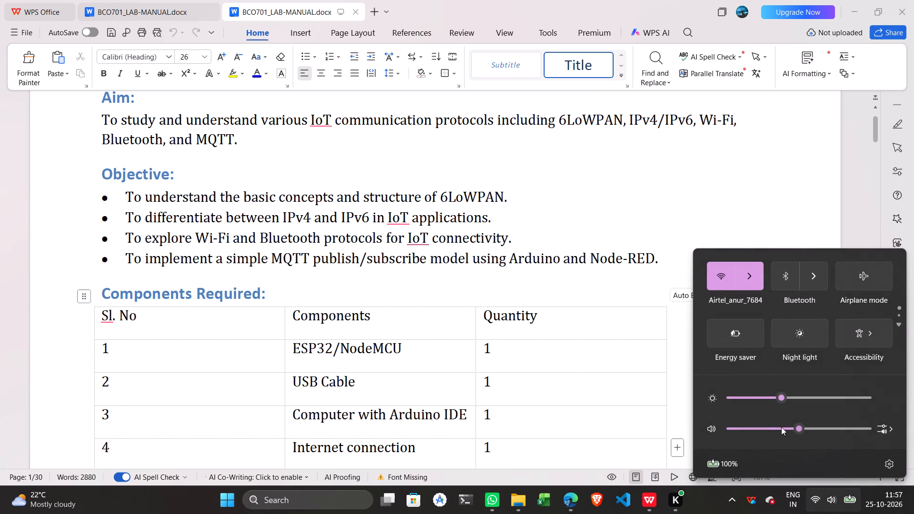
pyautogui.click(758, 393)
pyautogui.click(715, 509)
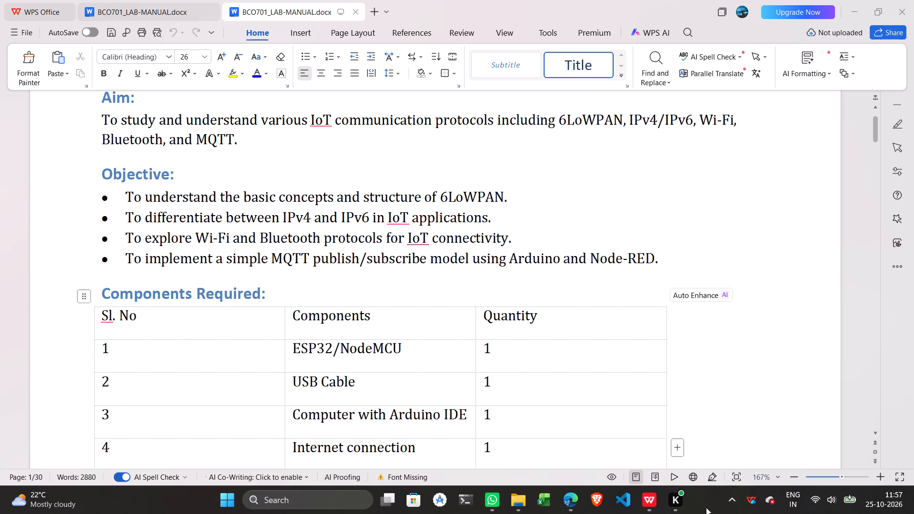
# Switch to Brave, pause the Python Pandas tutorial video and bring up the open YouTube home page.
pyautogui.click(593, 497)
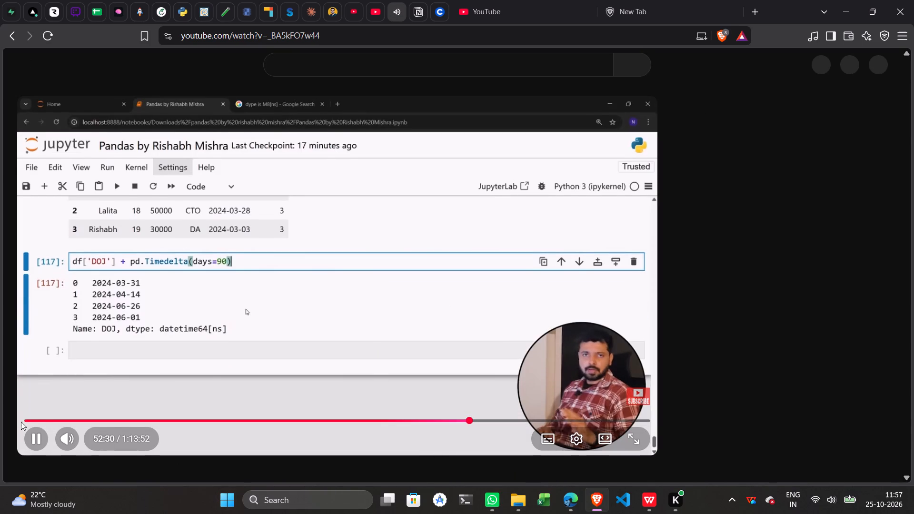
pyautogui.click(33, 437)
pyautogui.click(33, 423)
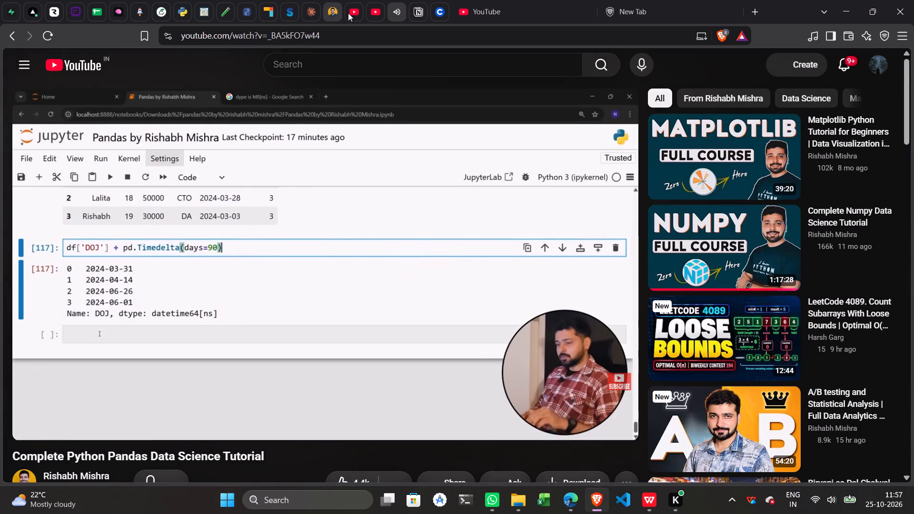
pyautogui.click(503, 0)
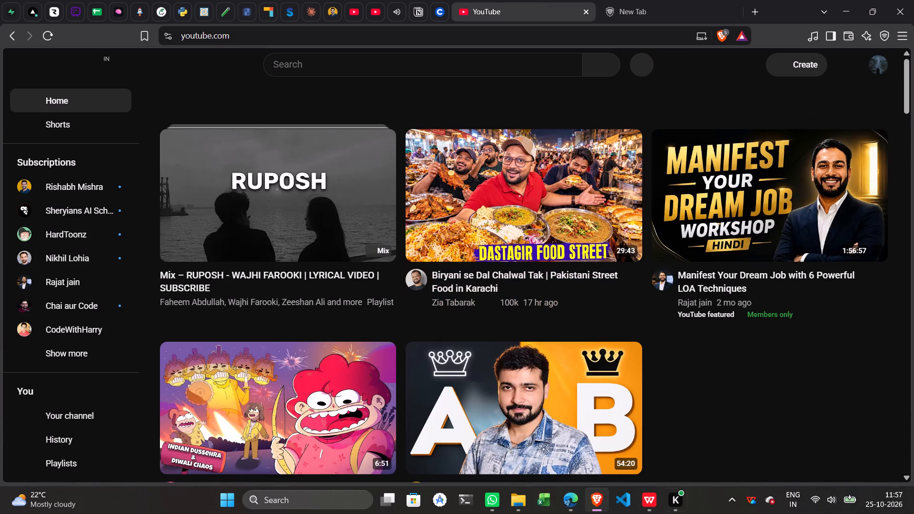
# Turn on Bluetooth in the Windows quick settings and check its device list.
pyautogui.click(848, 497)
pyautogui.click(794, 277)
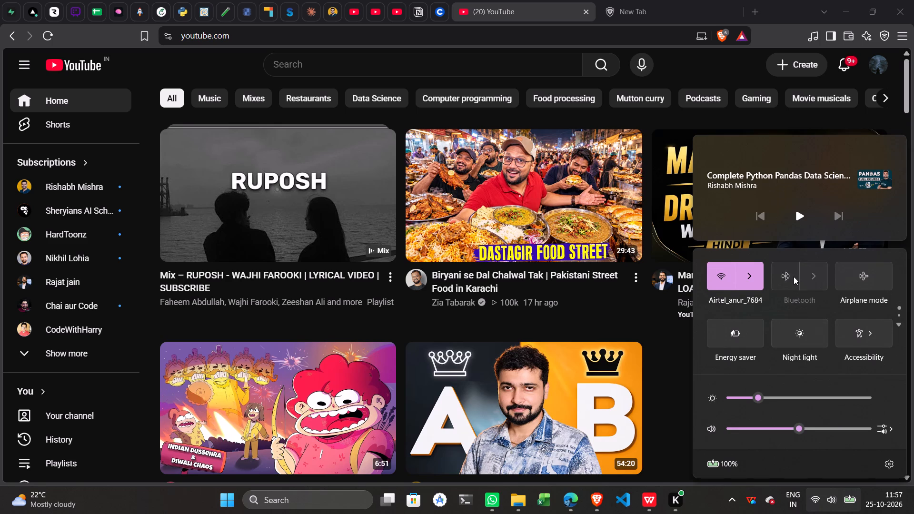
pyautogui.click(812, 269)
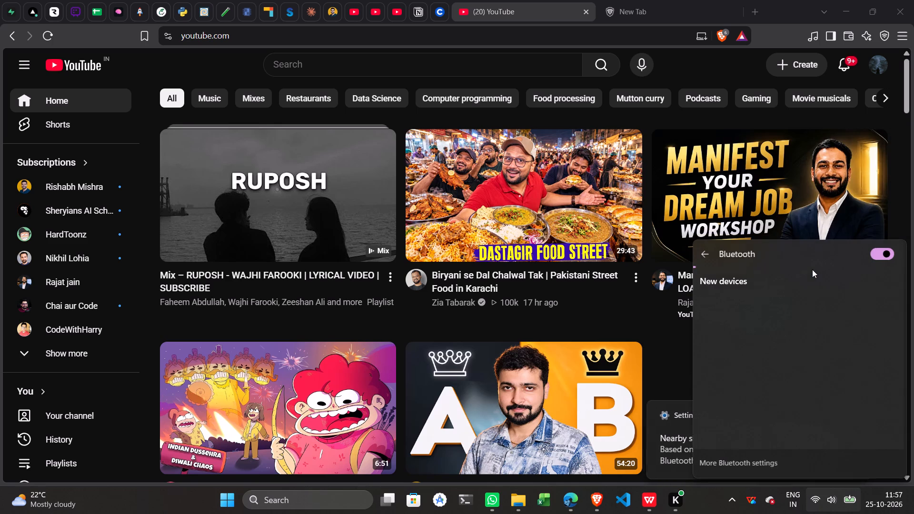
pyautogui.click(702, 493)
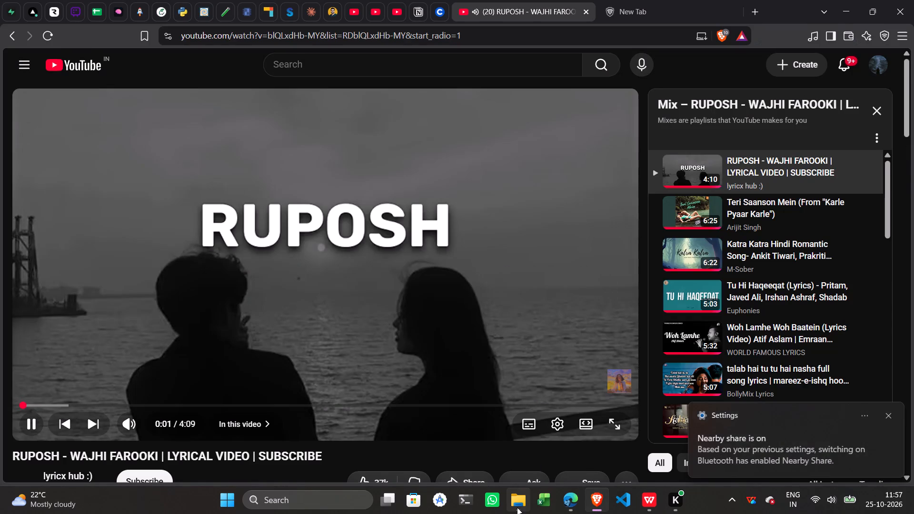
pyautogui.click(570, 399)
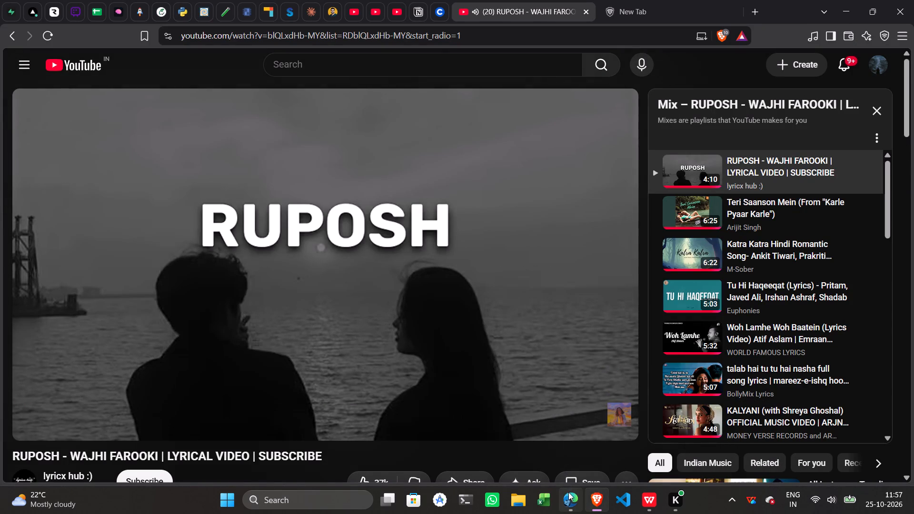
# Return to the WPS Office lab manual and read Experiment 1's circuit diagram and its two-part procedure.
pyautogui.click(598, 504)
pyautogui.click(598, 504)
pyautogui.click(598, 504)
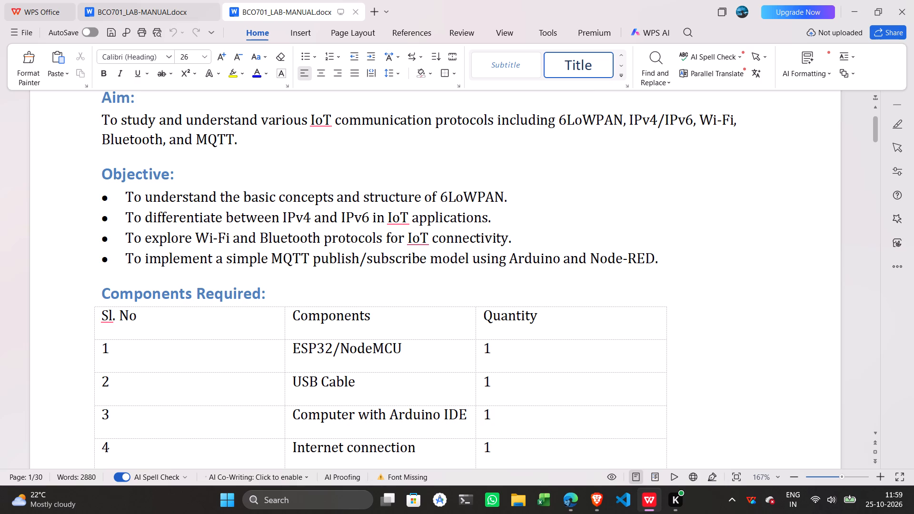
pyautogui.scroll(-3, 549, 187)
pyautogui.scroll(-19, 397, 267)
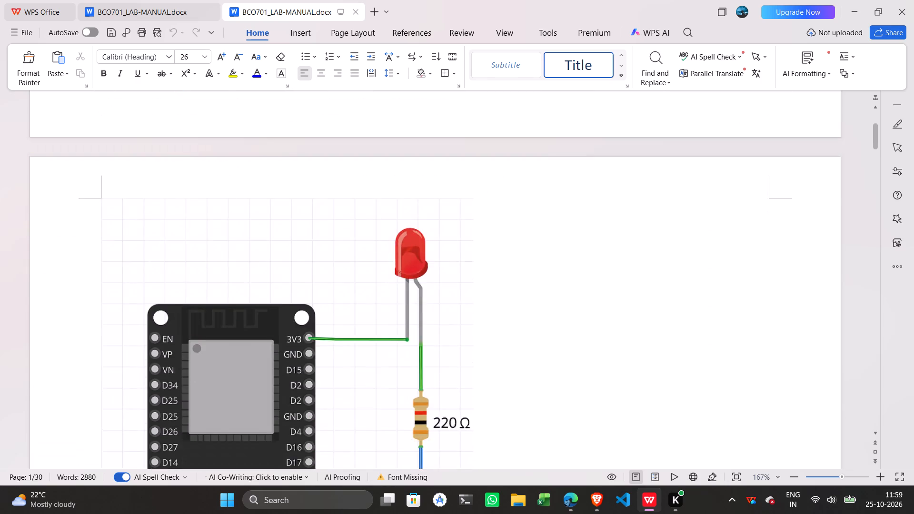
pyautogui.scroll(4, 397, 268)
pyautogui.scroll(-16, 397, 268)
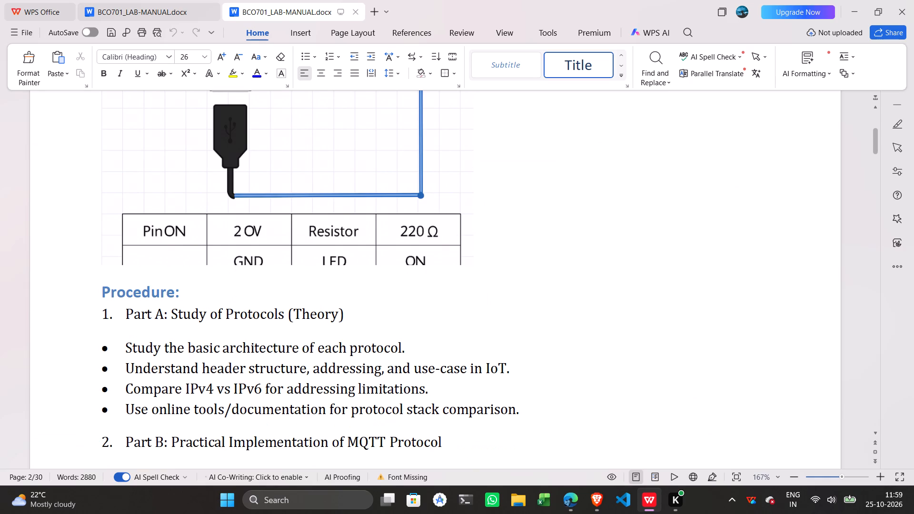
pyautogui.scroll(-4, 397, 268)
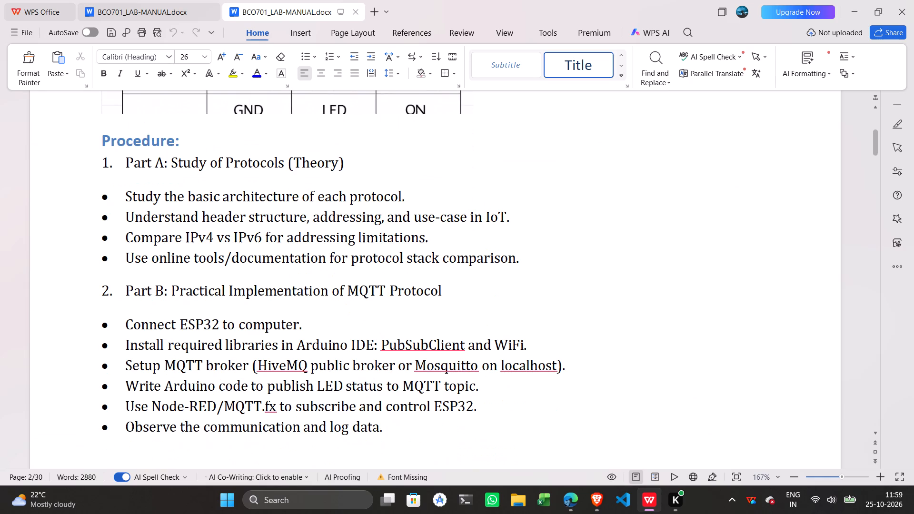
pyautogui.scroll(-5, 397, 268)
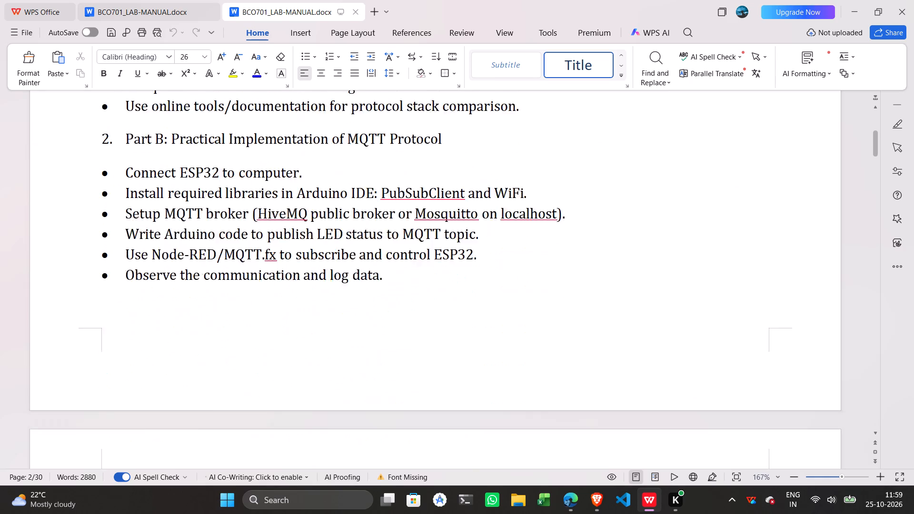
pyautogui.scroll(-6, 397, 268)
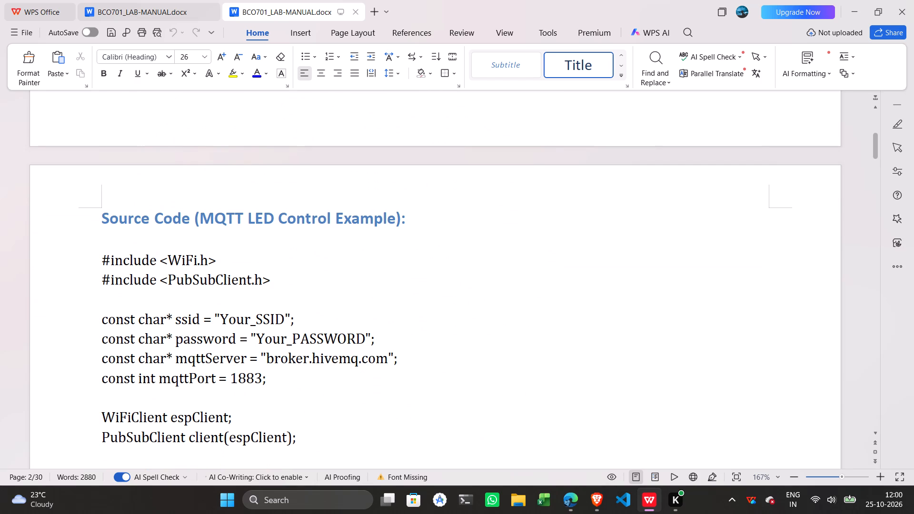
# Read Experiment 1's MQTT LED control source code, input/output, observation table, result and viva questions.
pyautogui.scroll(-4, 397, 268)
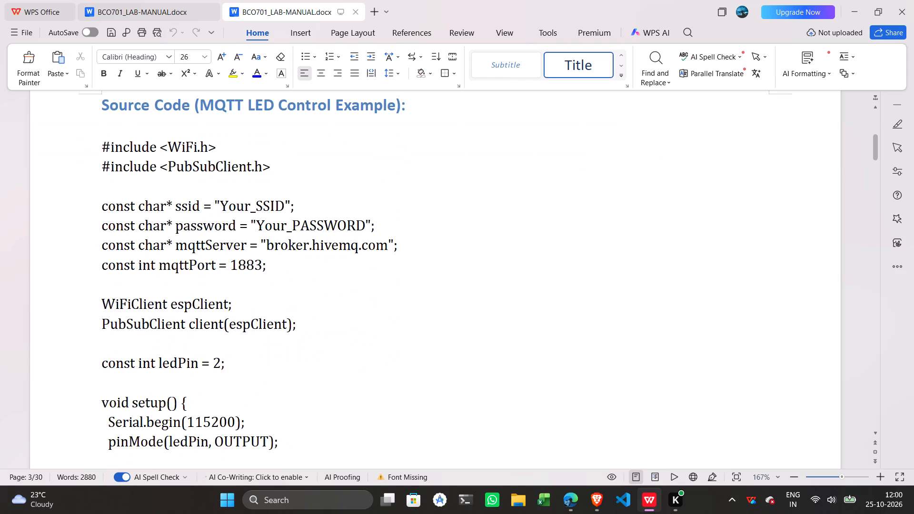
pyautogui.scroll(-10, 397, 268)
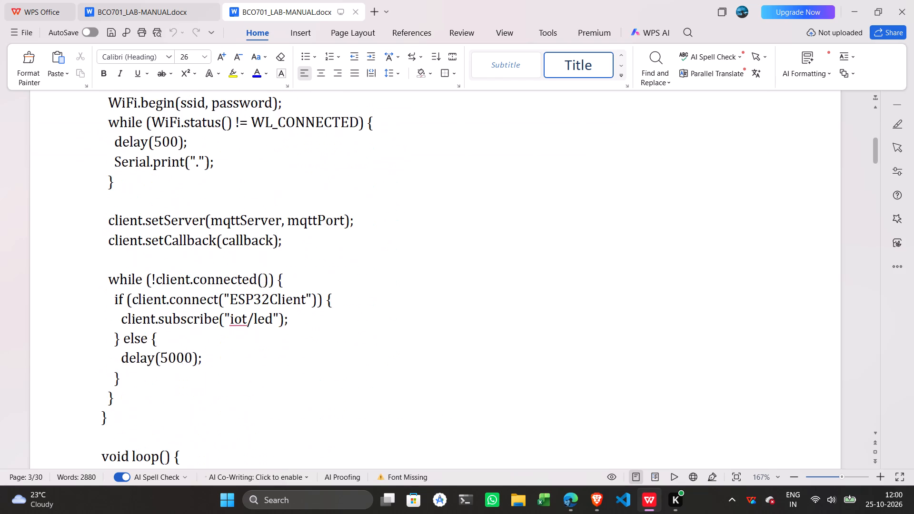
pyautogui.scroll(-13, 397, 268)
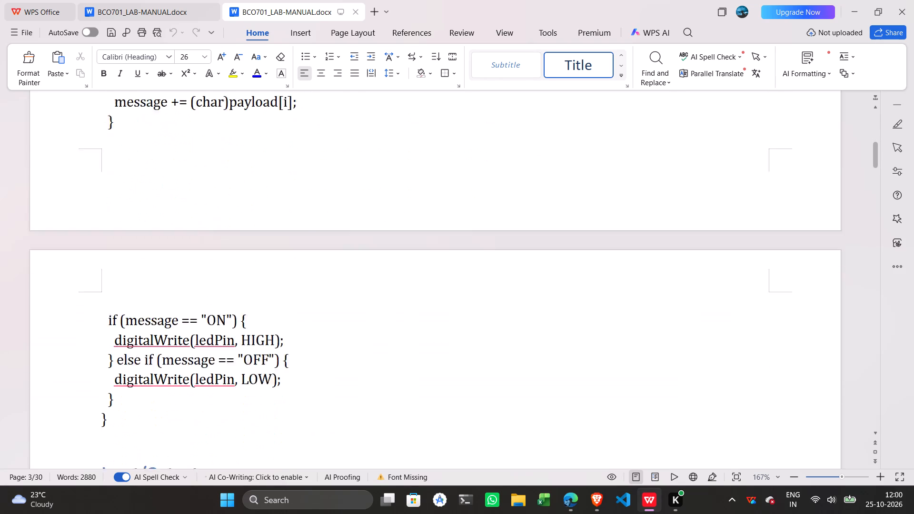
pyautogui.scroll(-4, 397, 268)
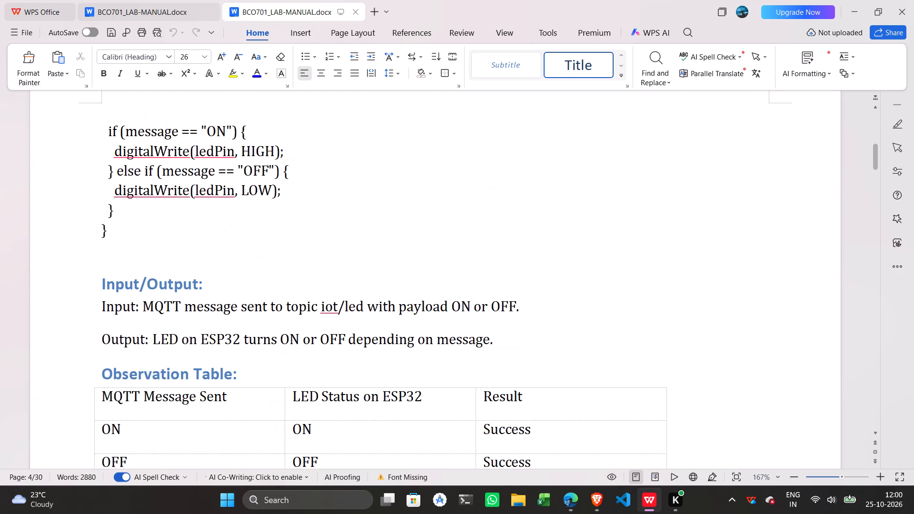
pyautogui.scroll(-2, 397, 268)
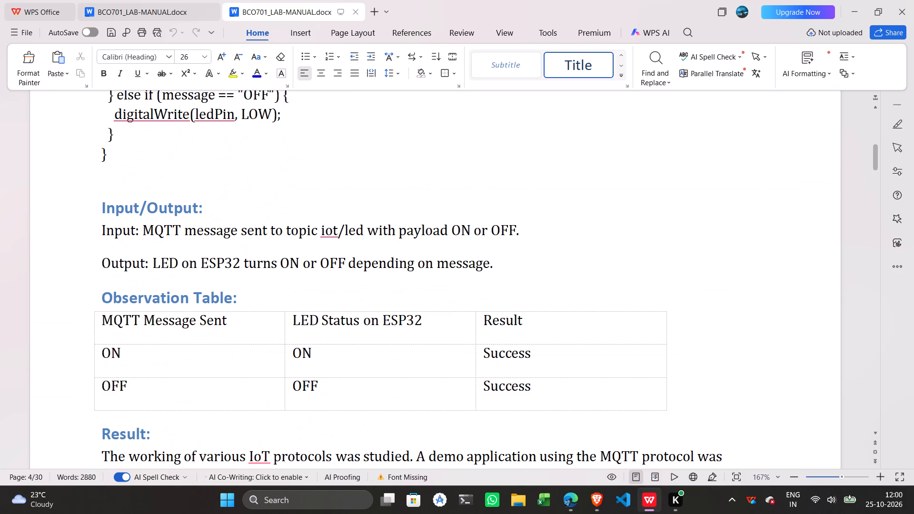
pyautogui.scroll(-6, 397, 268)
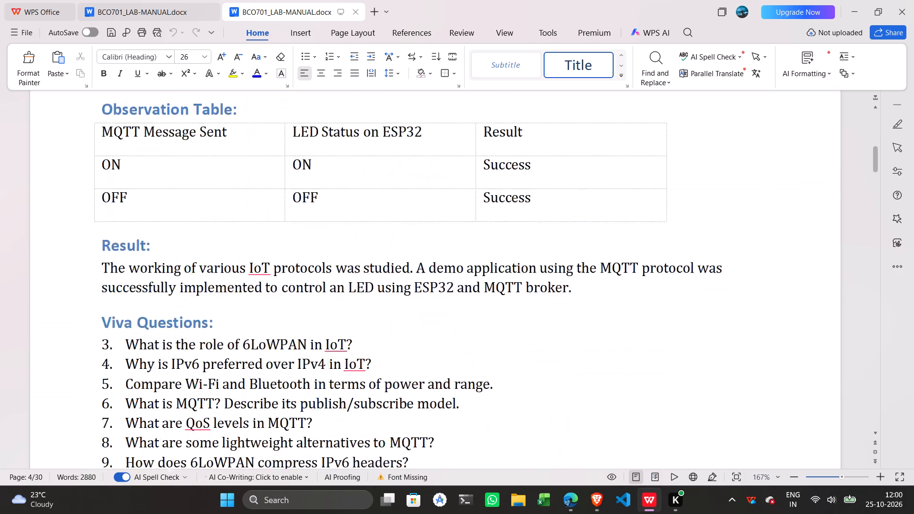
pyautogui.scroll(-1, 397, 268)
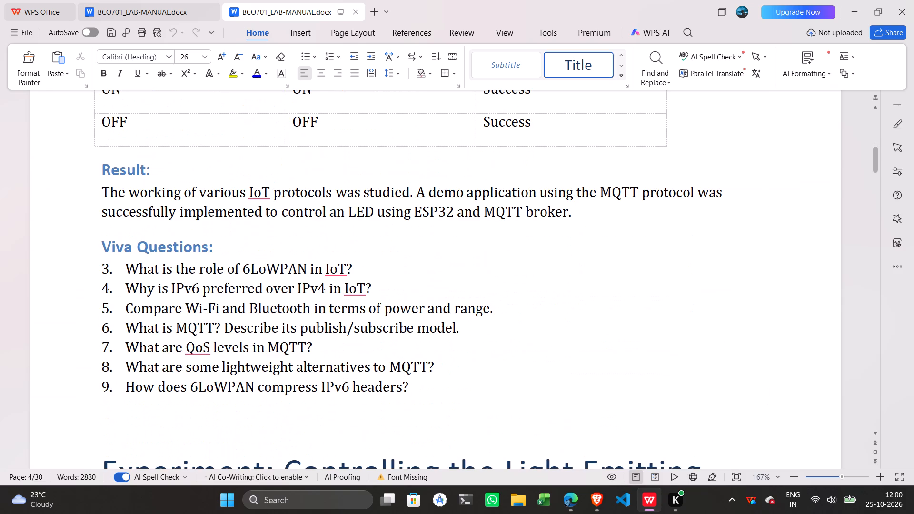
# Review Experiment 1 backwards from the observation table through the code, procedure and circuit to the aim and objectives.
pyautogui.scroll(6, 397, 268)
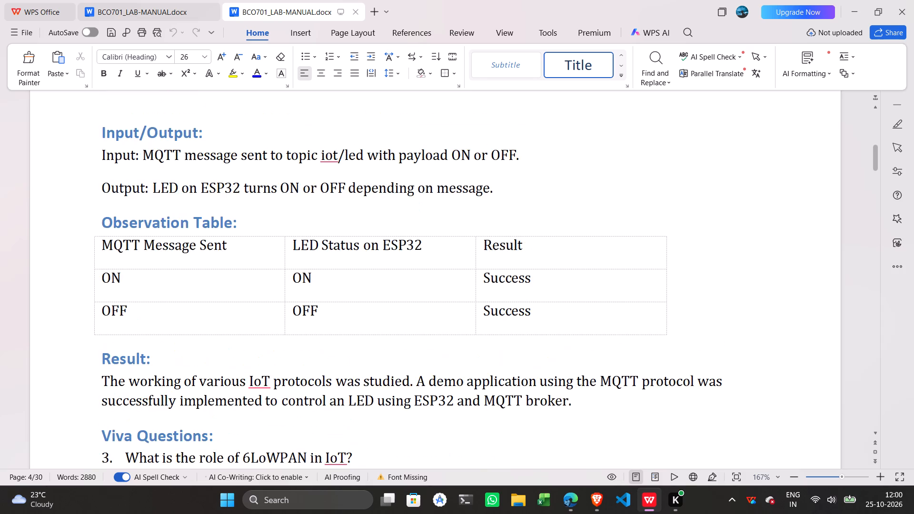
pyautogui.scroll(17, 397, 268)
pyautogui.scroll(5, 397, 268)
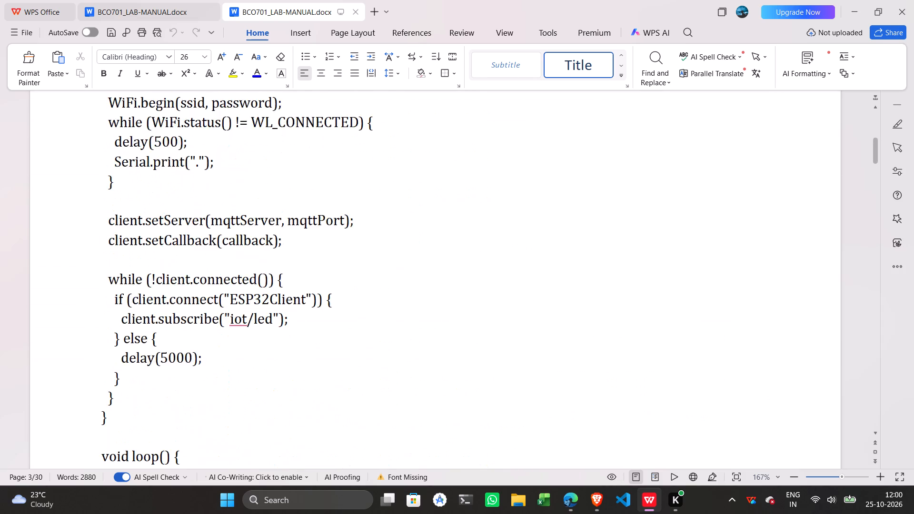
pyautogui.scroll(18, 397, 268)
pyautogui.scroll(3, 397, 268)
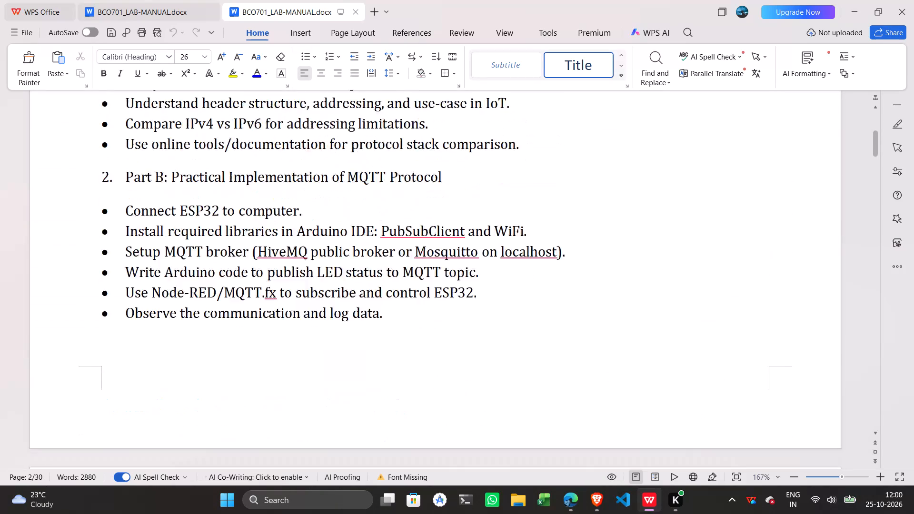
pyautogui.scroll(19, 397, 268)
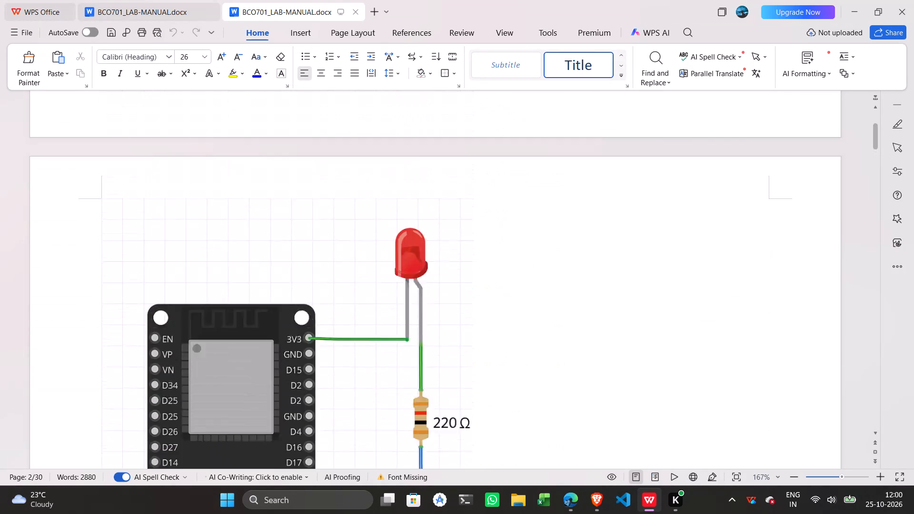
pyautogui.scroll(18, 397, 268)
pyautogui.scroll(4, 397, 268)
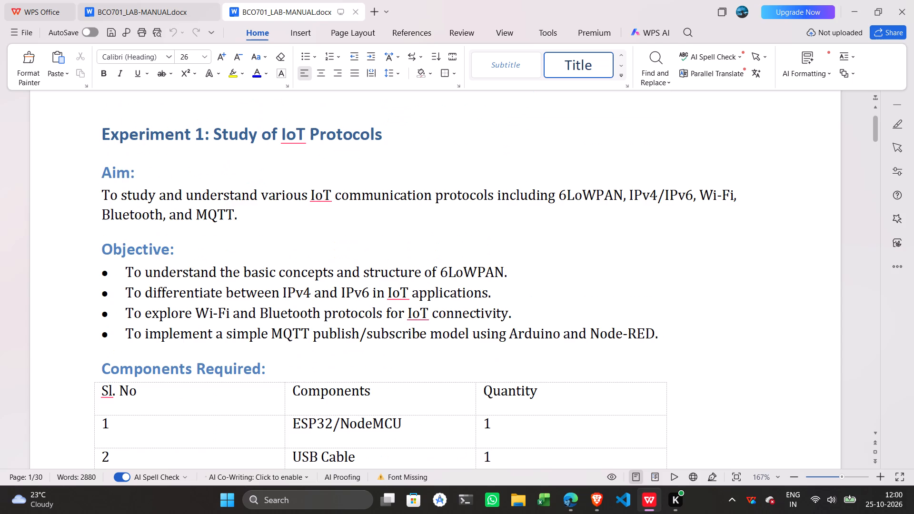
pyautogui.scroll(6, 397, 268)
pyautogui.scroll(-5, 397, 268)
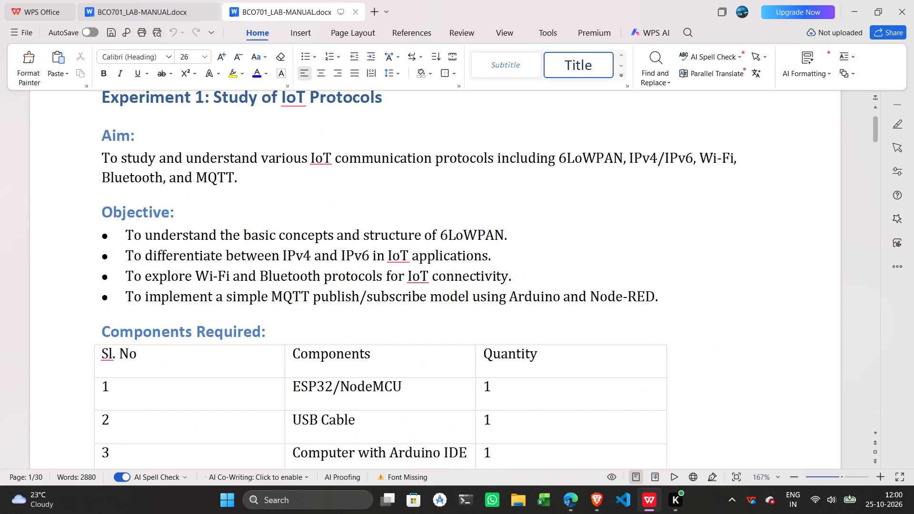
# Lower the system sound volume all the way to zero.
pyautogui.click(844, 508)
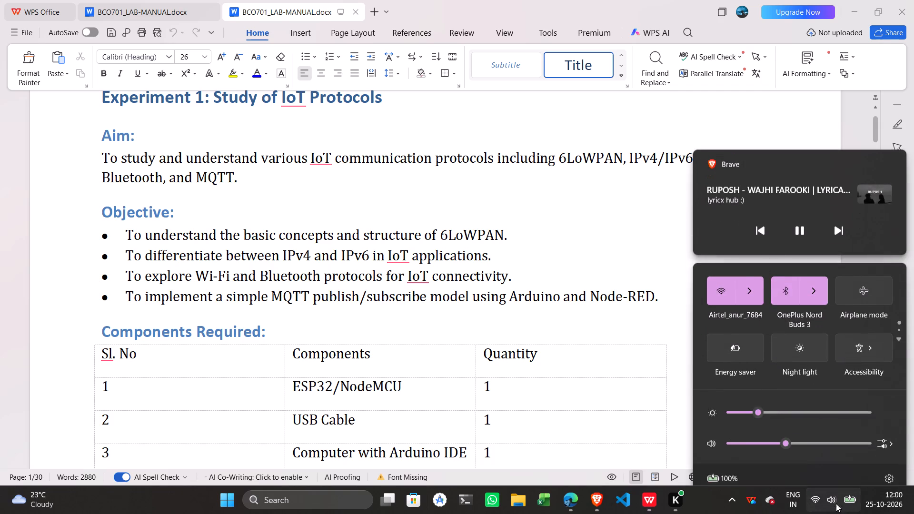
pyautogui.moveTo(760, 428); pyautogui.dragTo(677, 439)
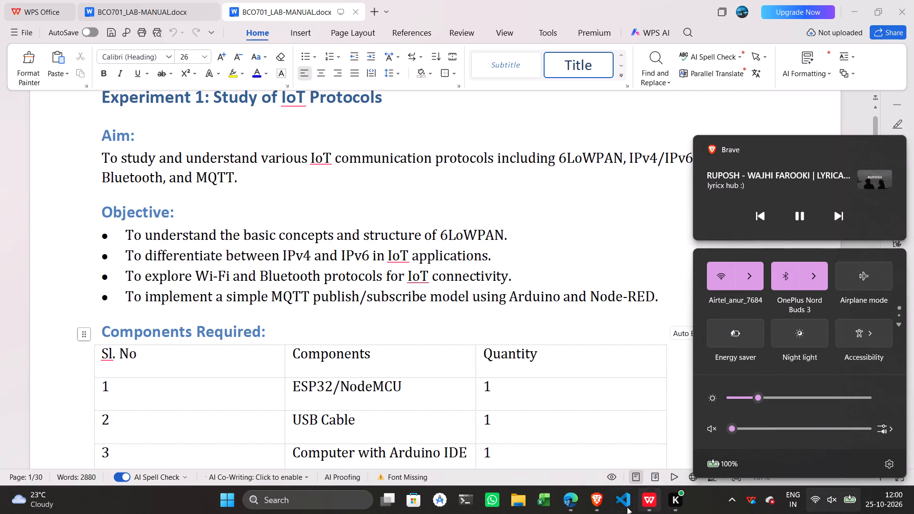
# Switch to Brave and pause the RUPOSH lyrical video playing on YouTube.
pyautogui.click(597, 506)
pyautogui.click(407, 258)
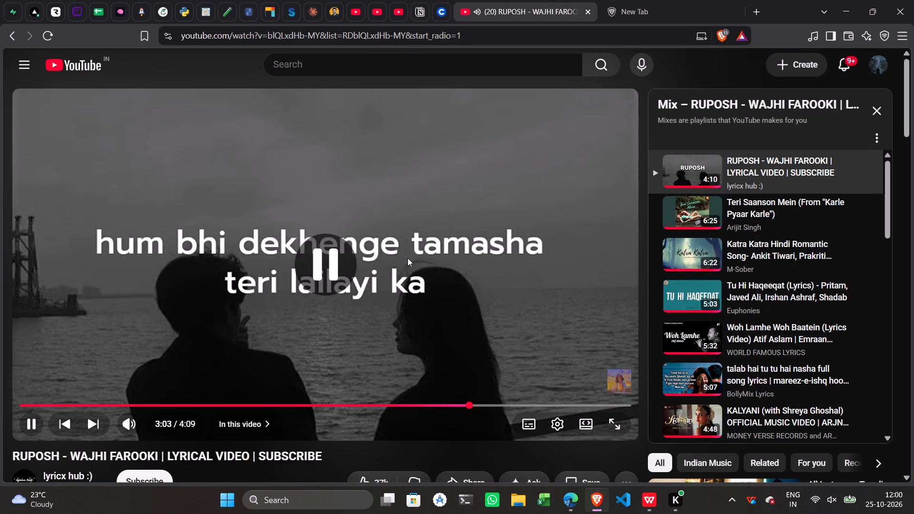
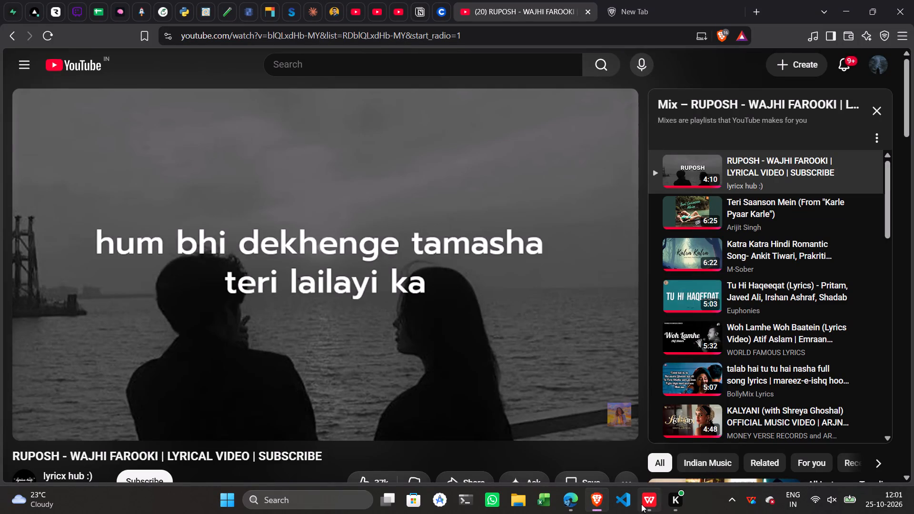
# Switch to the BCO701 PDF manual in Edge and review the twelve programs listed in its Experiment Index.
pyautogui.click(576, 499)
pyautogui.scroll(4, 425, 220)
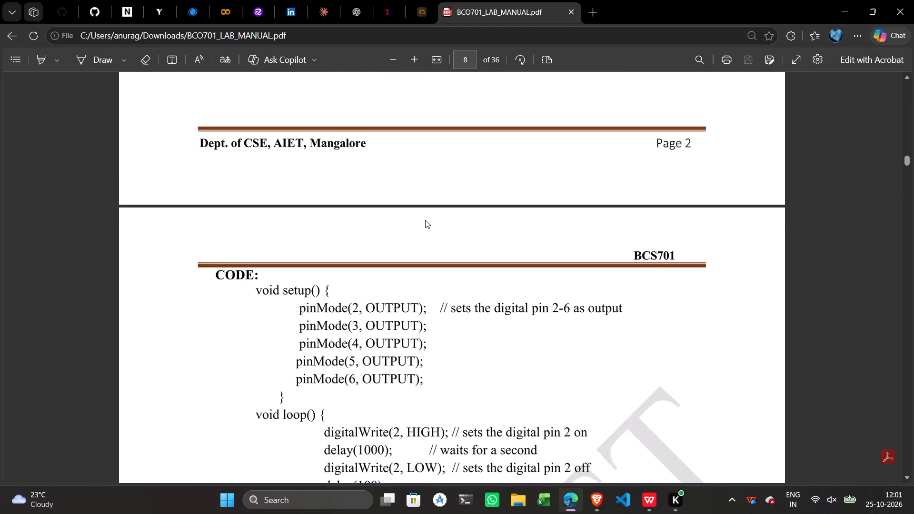
pyautogui.scroll(18, 425, 220)
pyautogui.scroll(4, 425, 219)
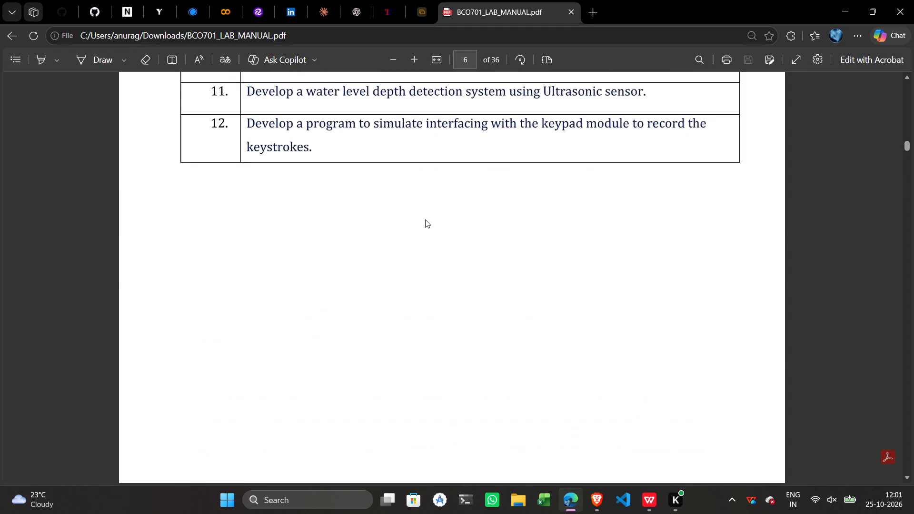
pyautogui.scroll(9, 425, 219)
pyautogui.scroll(-5, 425, 219)
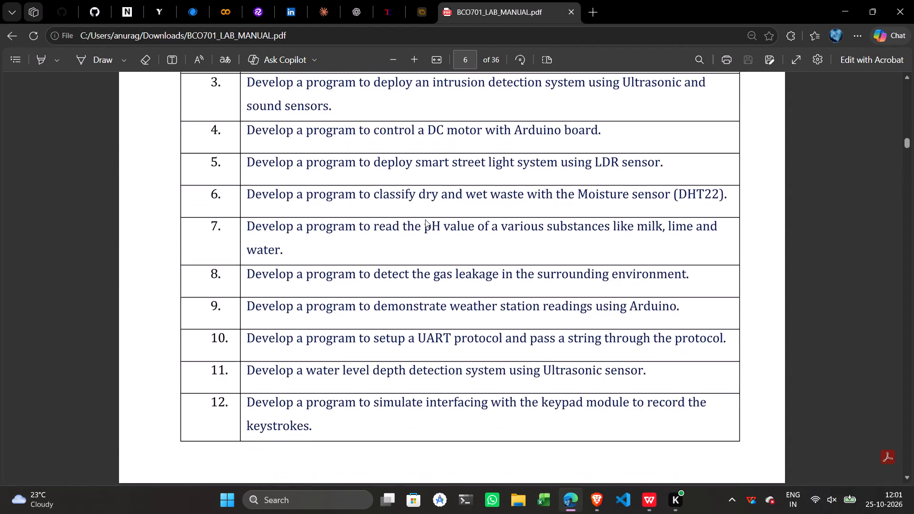
pyautogui.scroll(5, 425, 219)
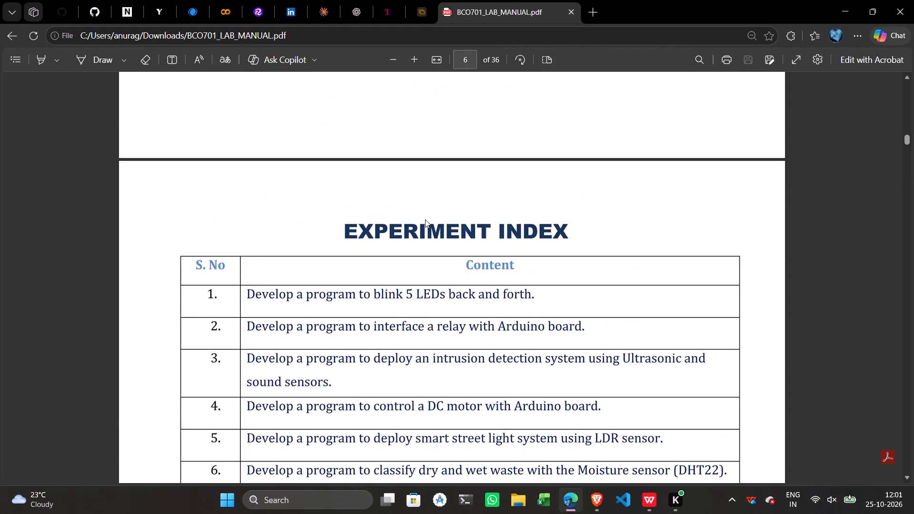
pyautogui.scroll(-2, 425, 219)
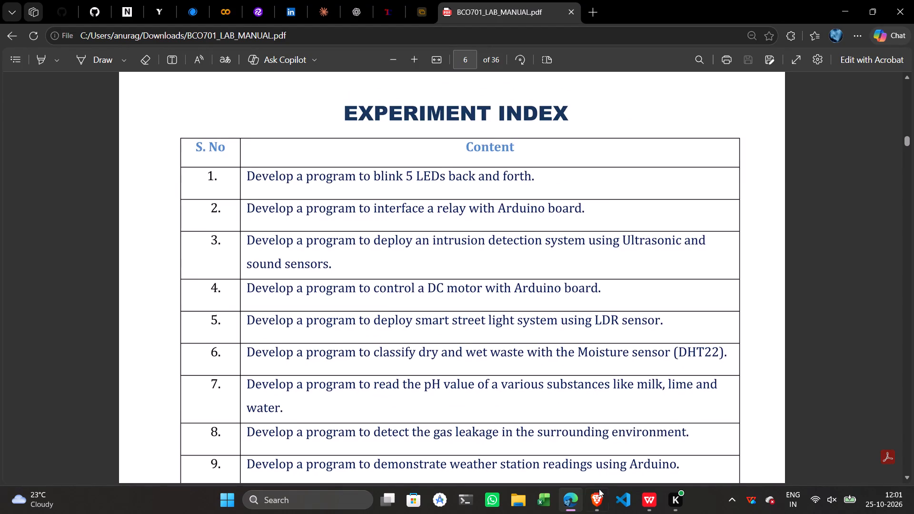
# Switch to the BCO701 Word manual in WPS Office and read Experiment 1 from its aim through the Procedure section.
pyautogui.click(599, 491)
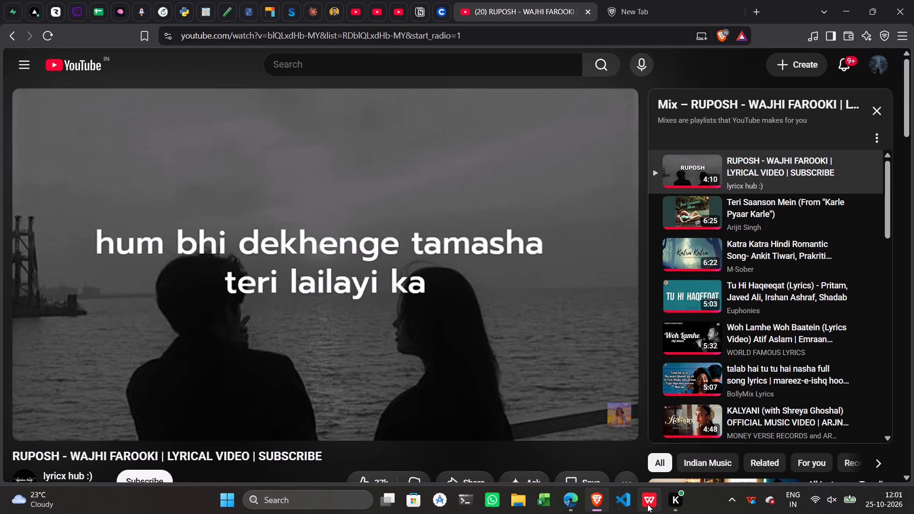
pyautogui.click(653, 506)
pyautogui.scroll(3, 417, 329)
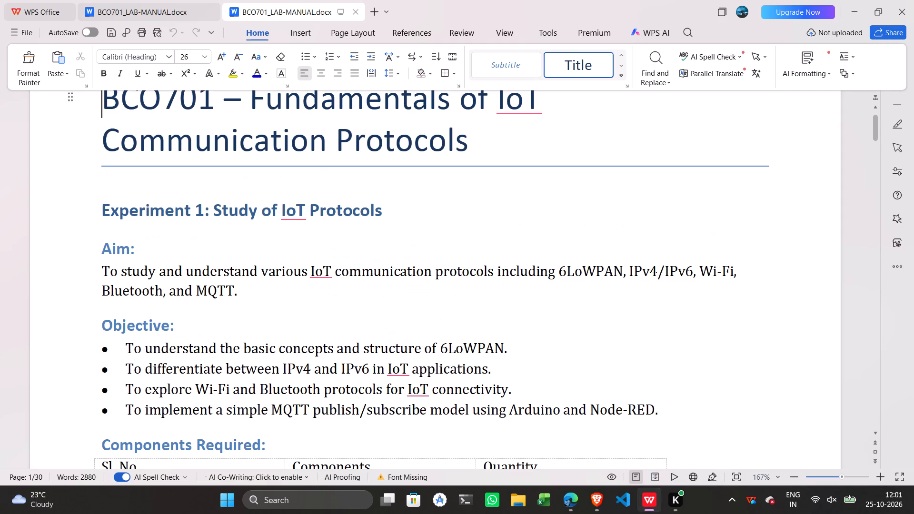
pyautogui.scroll(-3, 417, 328)
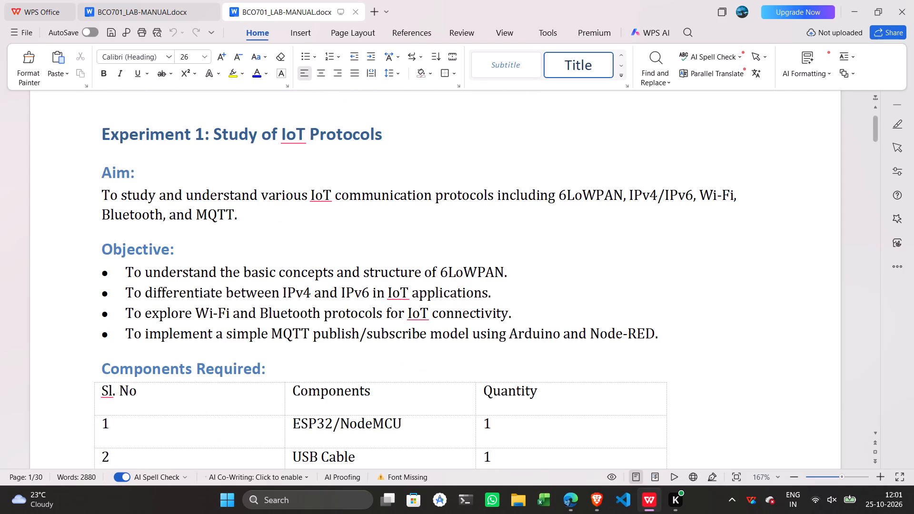
pyautogui.scroll(-12, 405, 323)
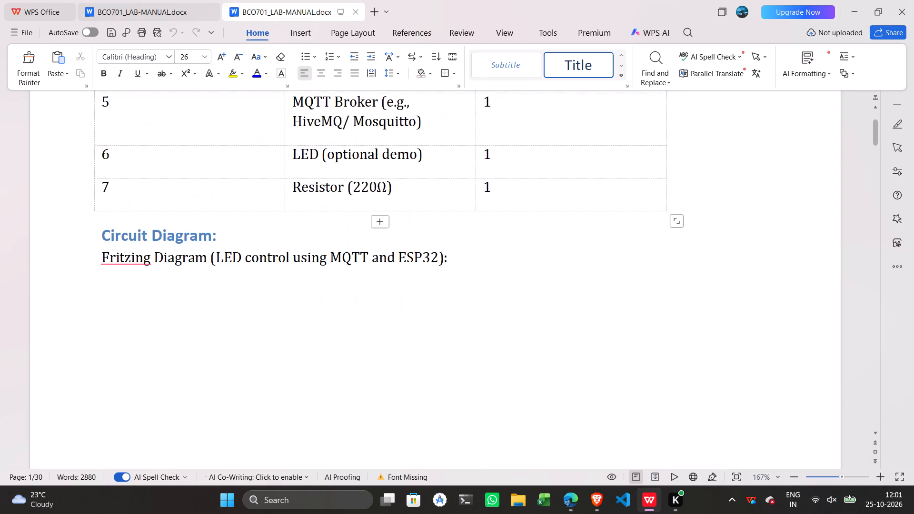
pyautogui.scroll(-18, 404, 322)
pyautogui.scroll(-9, 401, 322)
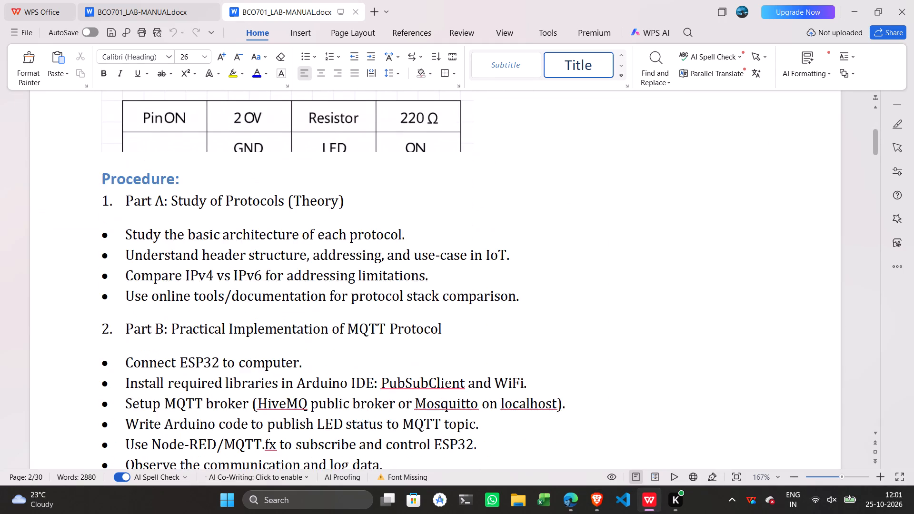
pyautogui.scroll(-10, 400, 322)
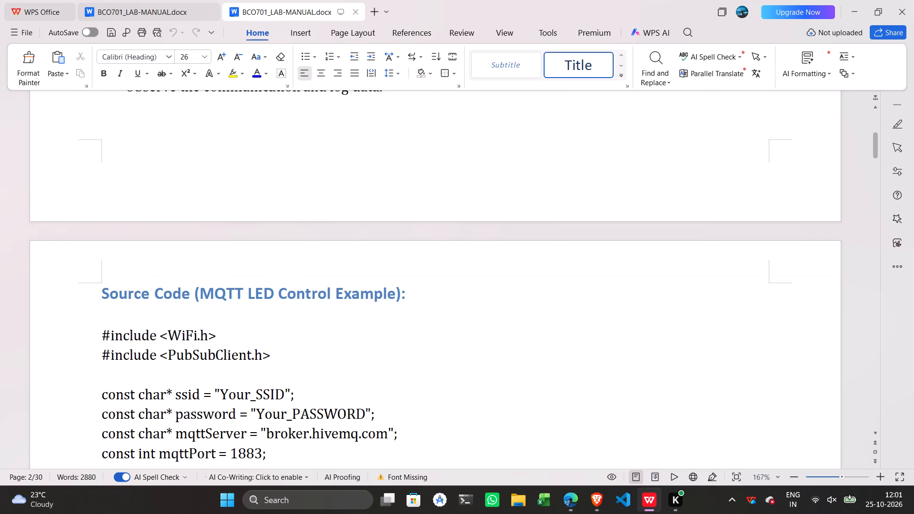
# Read Experiment 1's MQTT LED control source code, input/output, observation table, result and viva questions.
pyautogui.scroll(-6, 393, 320)
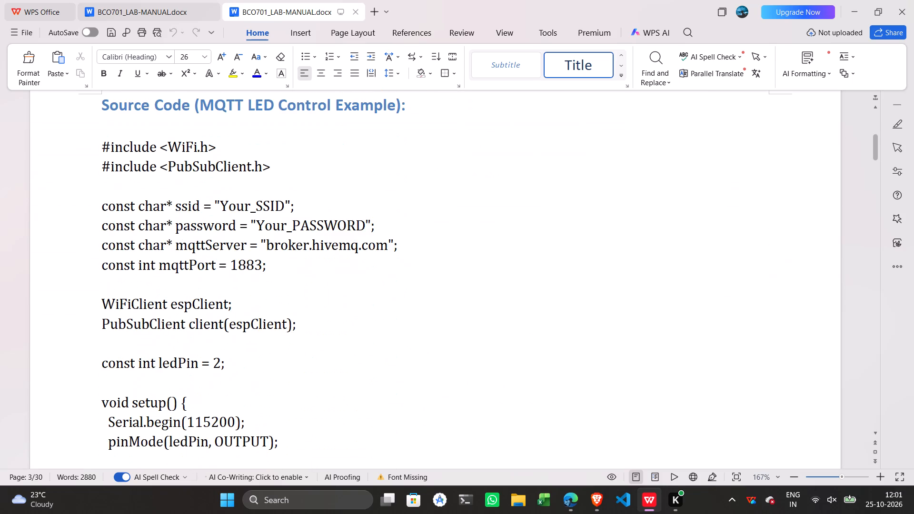
pyautogui.scroll(-11, 393, 320)
pyautogui.scroll(-12, 392, 320)
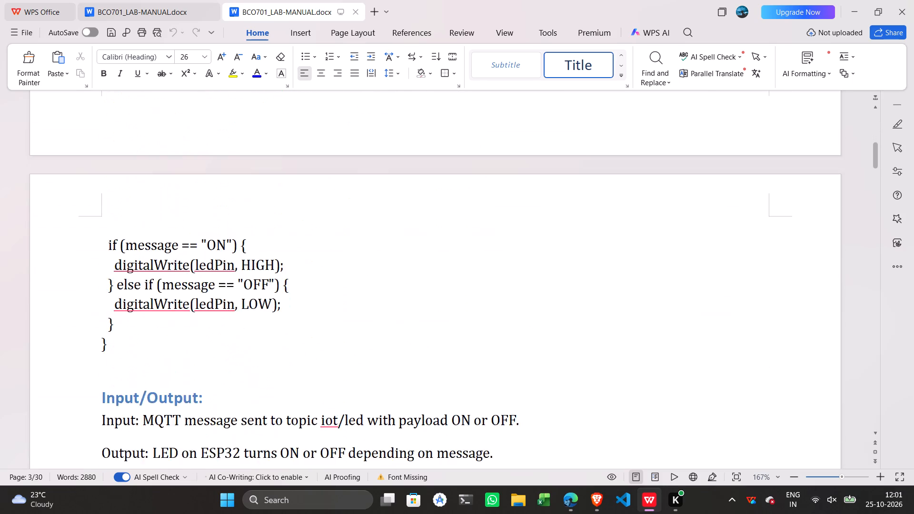
pyautogui.scroll(-7, 392, 320)
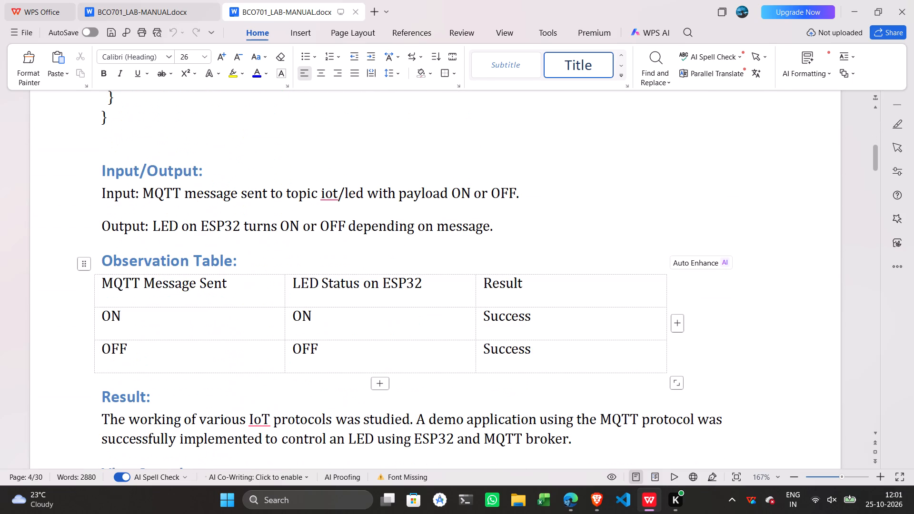
pyautogui.scroll(-8, 389, 319)
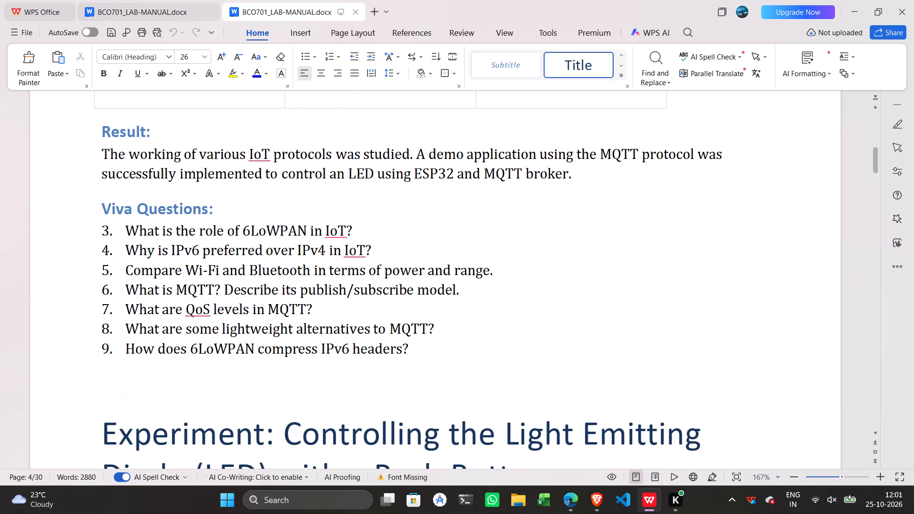
# Examine the push-button LED experiment's aim, components, Arduino UNO circuit diagram and Embedded C code.
pyautogui.scroll(-3, 388, 319)
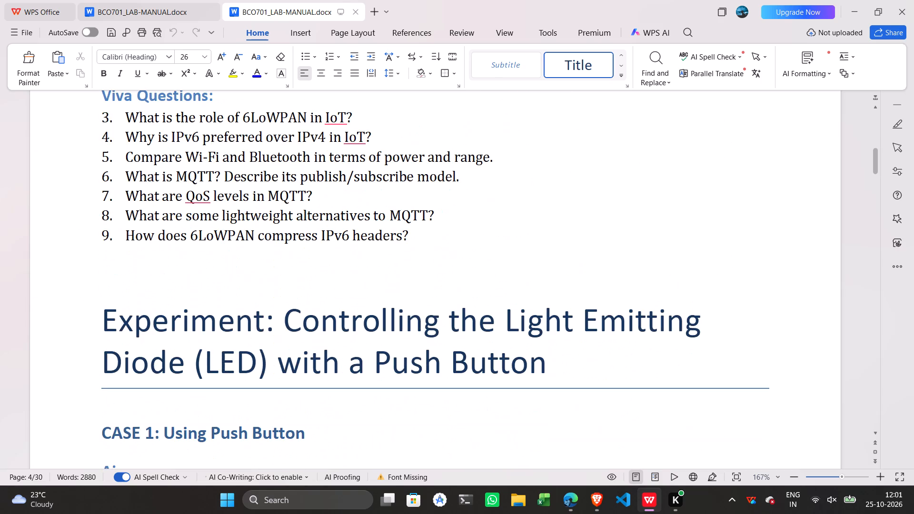
pyautogui.scroll(-5, 388, 319)
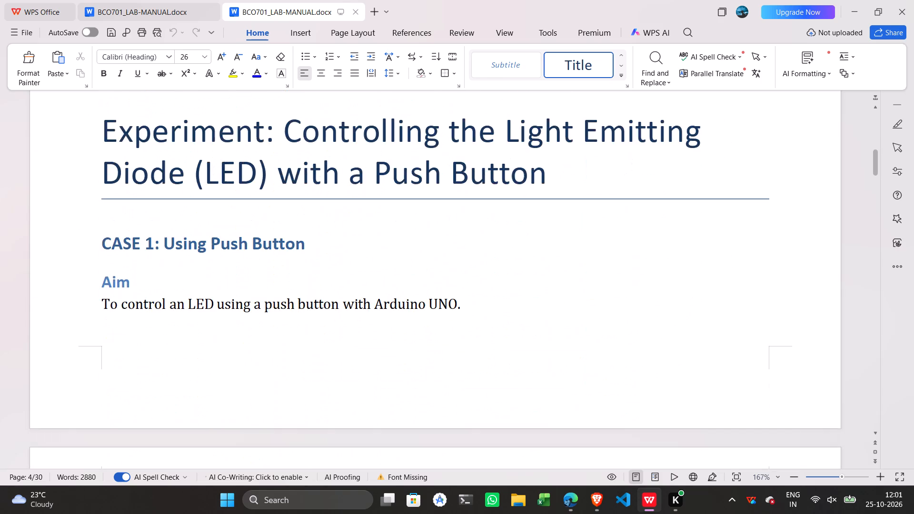
pyautogui.scroll(-4, 387, 319)
pyautogui.scroll(3, 385, 319)
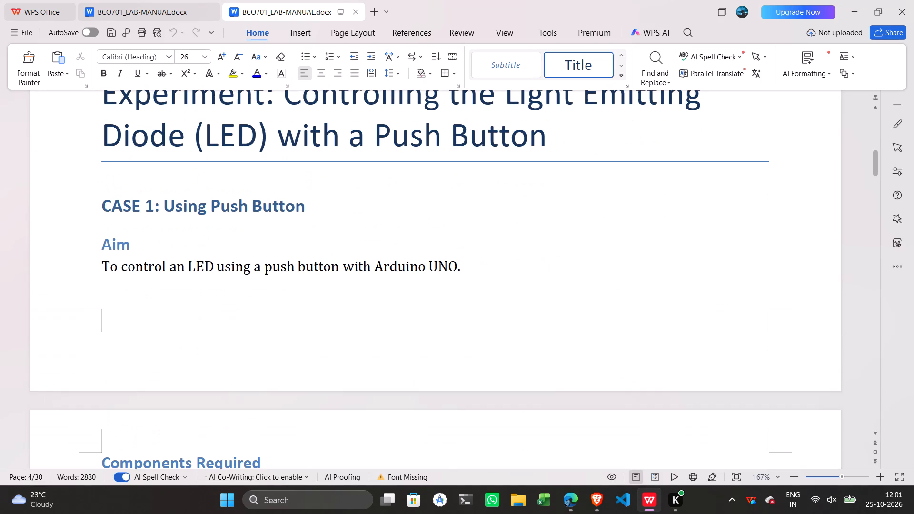
pyautogui.scroll(-10, 385, 319)
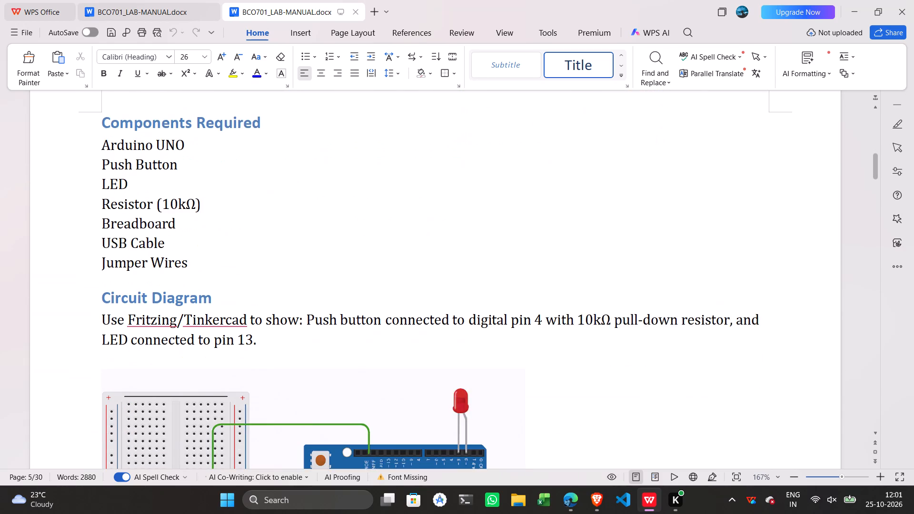
pyautogui.scroll(-5, 385, 319)
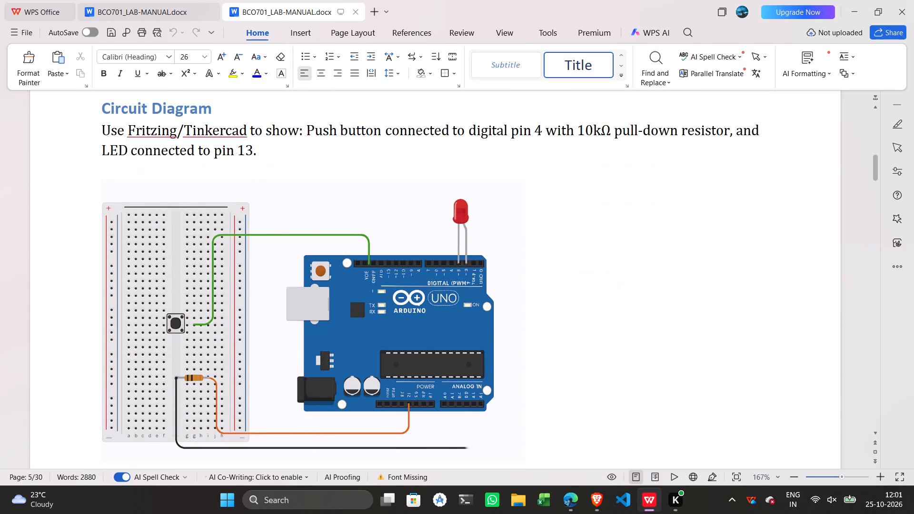
pyautogui.scroll(-9, 385, 319)
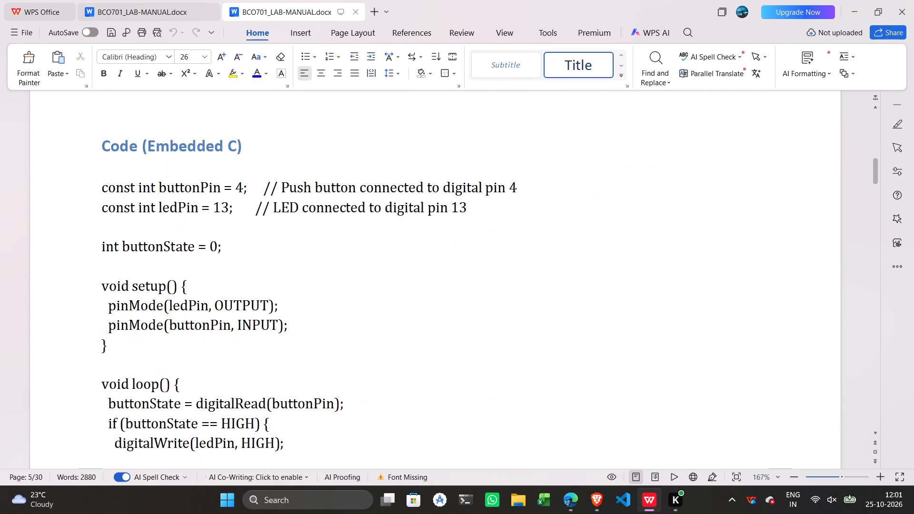
pyautogui.scroll(4, 384, 318)
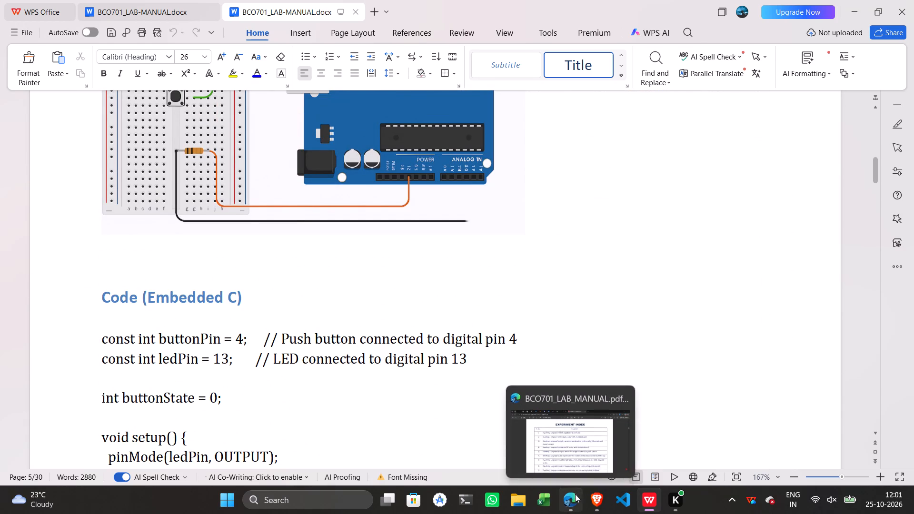
# Check the PDF's Experiment Index in Edge again, and recheck the Word manual's push-button experiment from its title to its result.
pyautogui.click(575, 494)
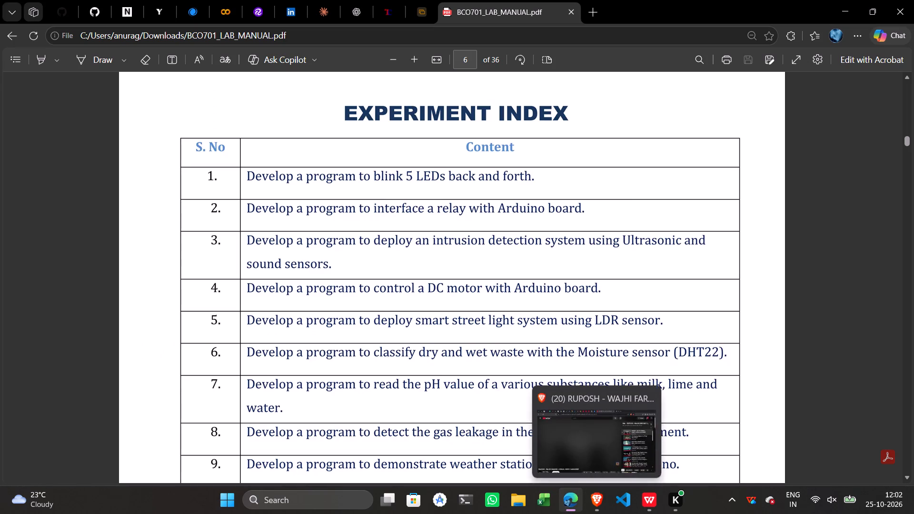
pyautogui.click(597, 496)
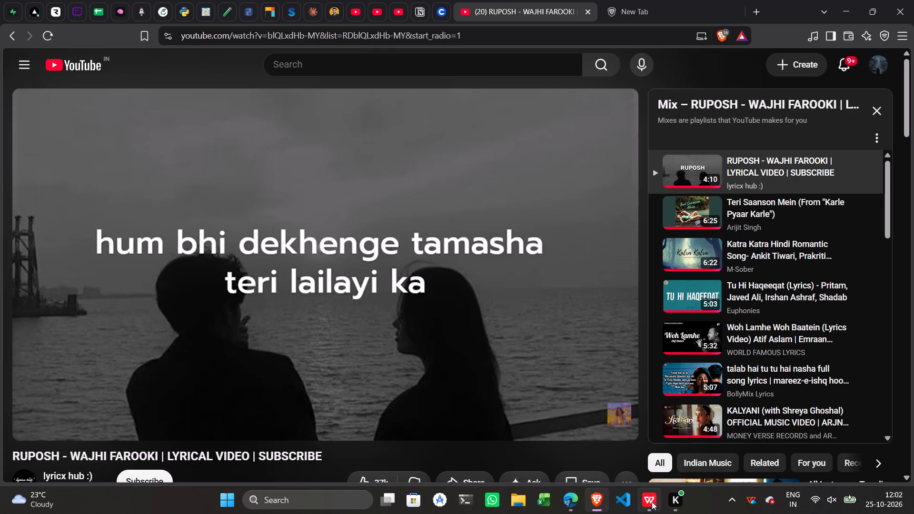
pyautogui.click(650, 502)
pyautogui.scroll(-10, 189, 253)
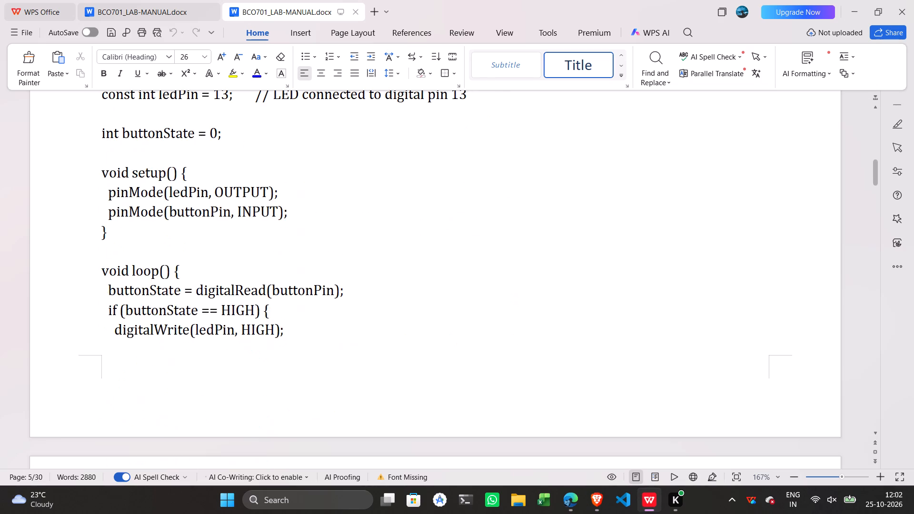
pyautogui.scroll(-9, 189, 254)
pyautogui.scroll(5, 189, 253)
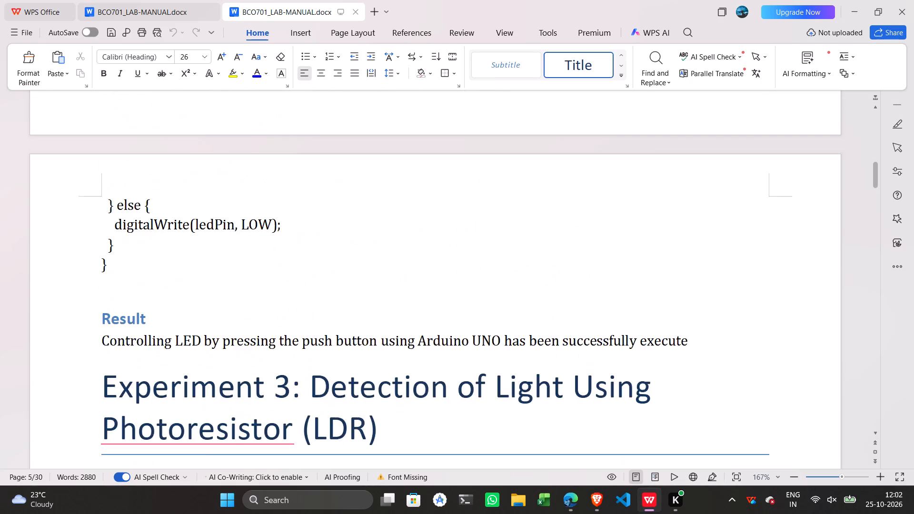
pyautogui.scroll(10, 189, 253)
pyautogui.scroll(15, 189, 253)
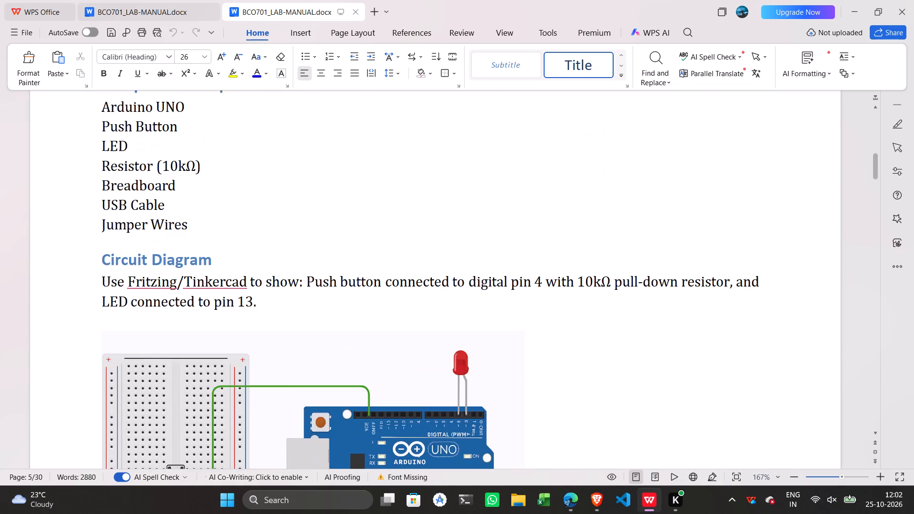
pyautogui.scroll(13, 189, 253)
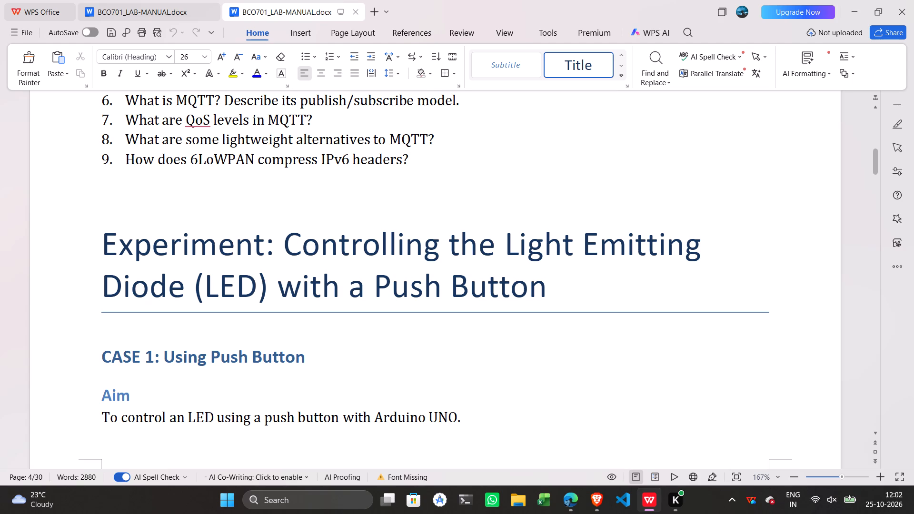
pyautogui.scroll(-2, 133, 311)
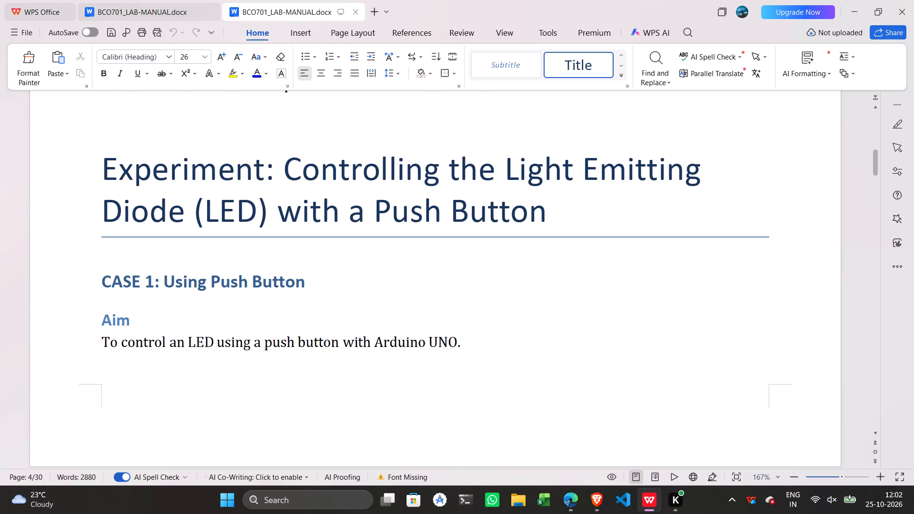
pyautogui.scroll(-2, 136, 309)
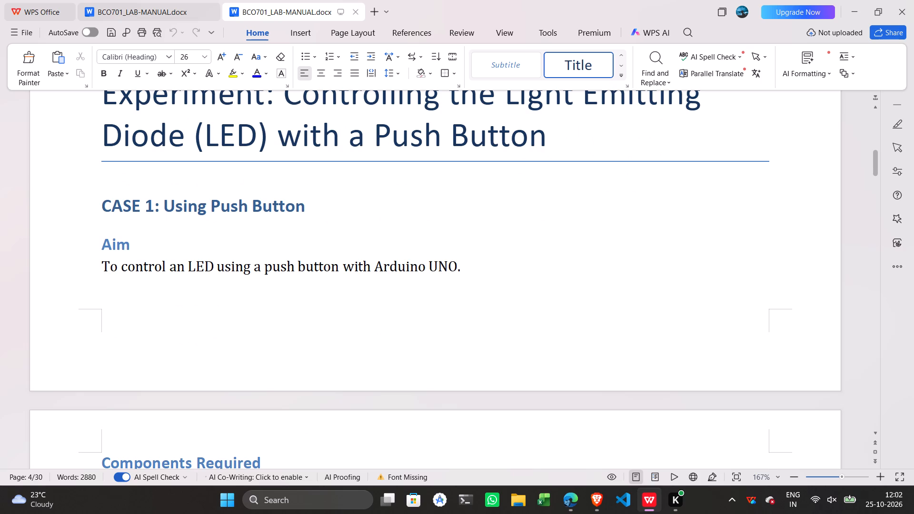
# Reread the push-button LED experiment from its aim through the components, circuit diagram, Embedded C code and result.
pyautogui.scroll(1, 191, 385)
pyautogui.scroll(-5, 485, 353)
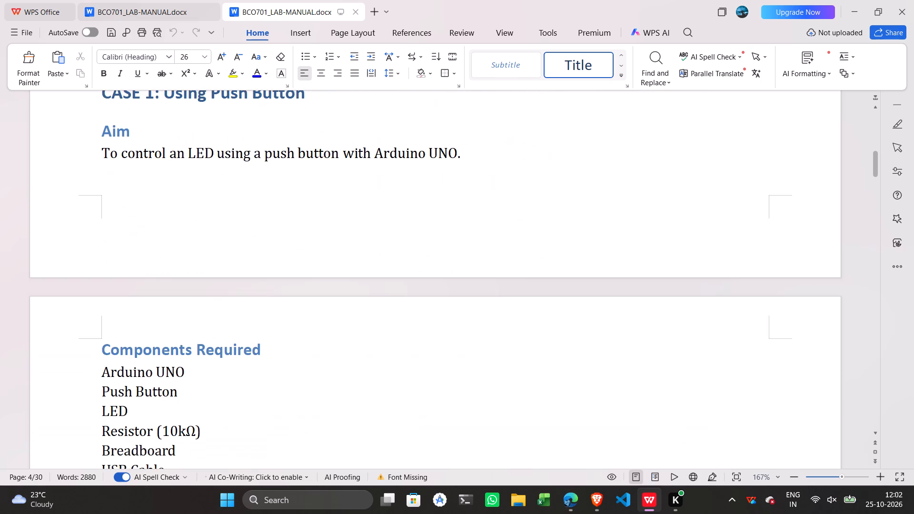
pyautogui.scroll(-12, 484, 347)
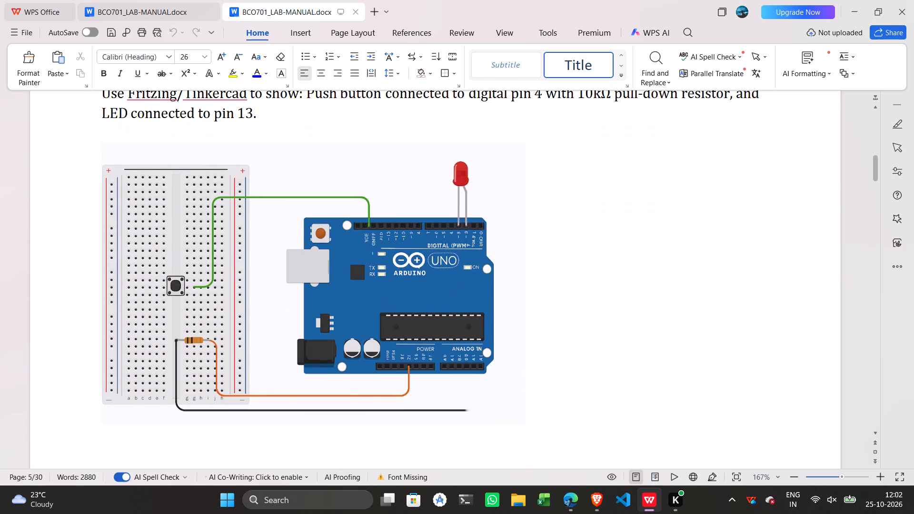
pyautogui.scroll(-9, 483, 346)
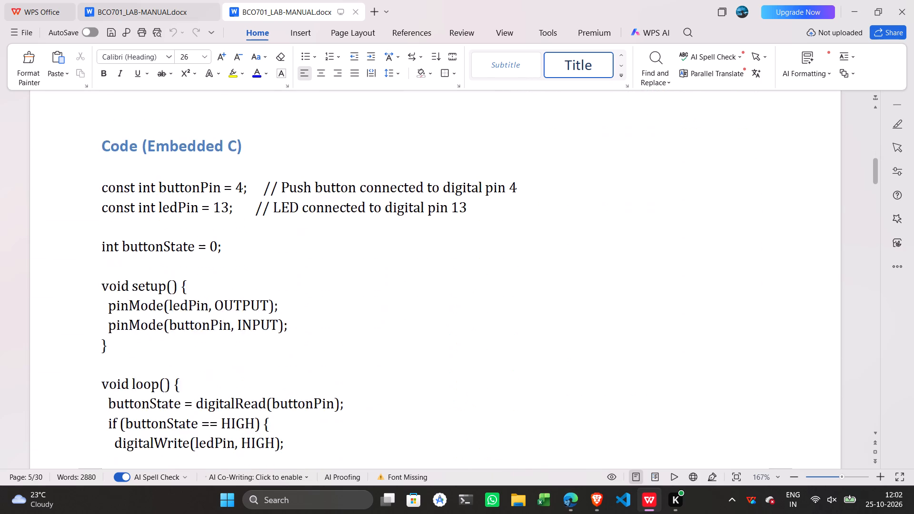
pyautogui.scroll(-11, 483, 346)
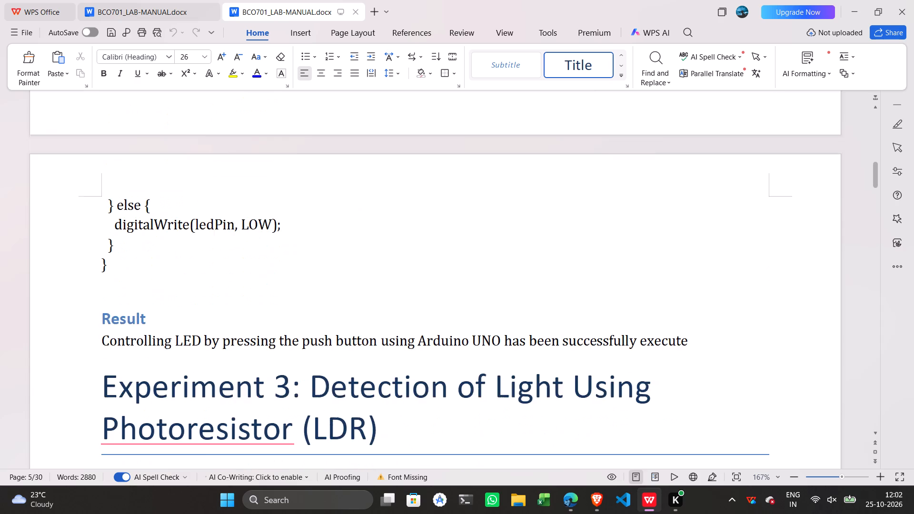
# Select Experiment 1's entire MQTT LED control source code, from #include <WiFi.h> through the final closing brace, without its heading.
pyautogui.scroll(20, 483, 346)
pyautogui.scroll(7, 483, 345)
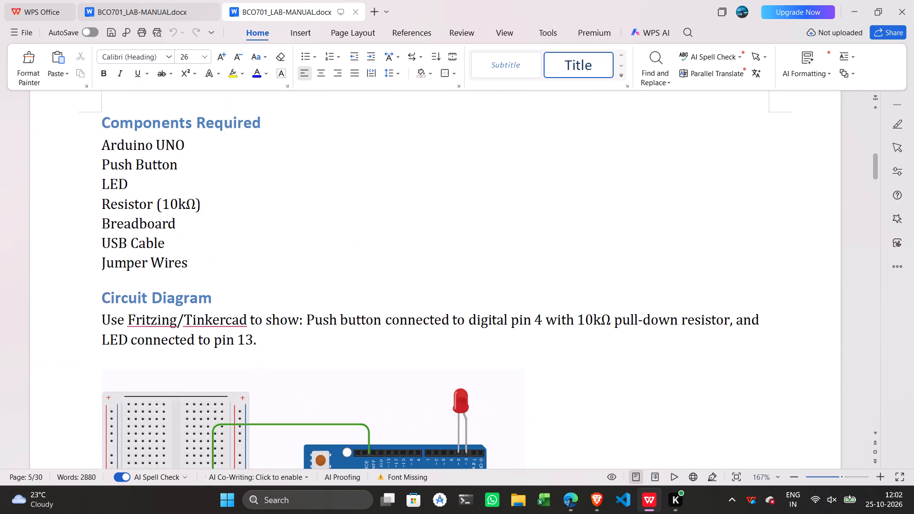
pyautogui.scroll(19, 483, 344)
pyautogui.scroll(6, 482, 344)
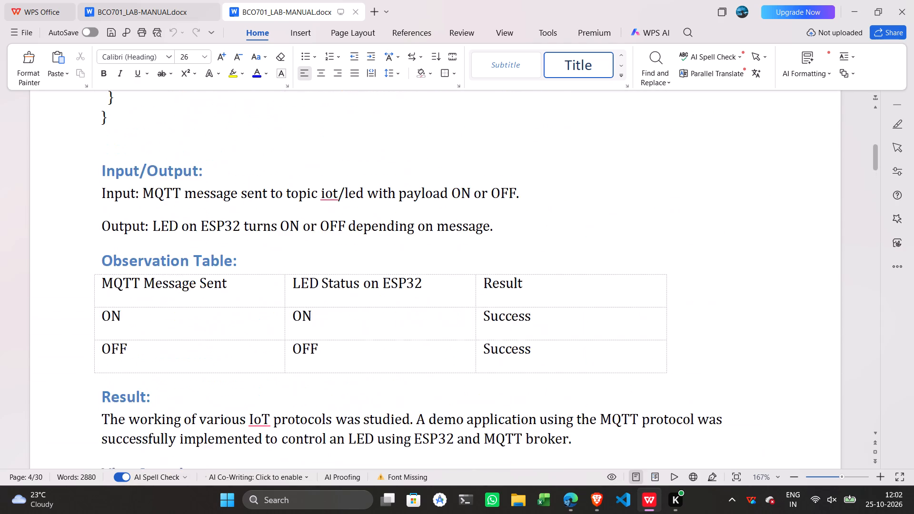
pyautogui.scroll(8, 482, 343)
pyautogui.scroll(-3, 416, 347)
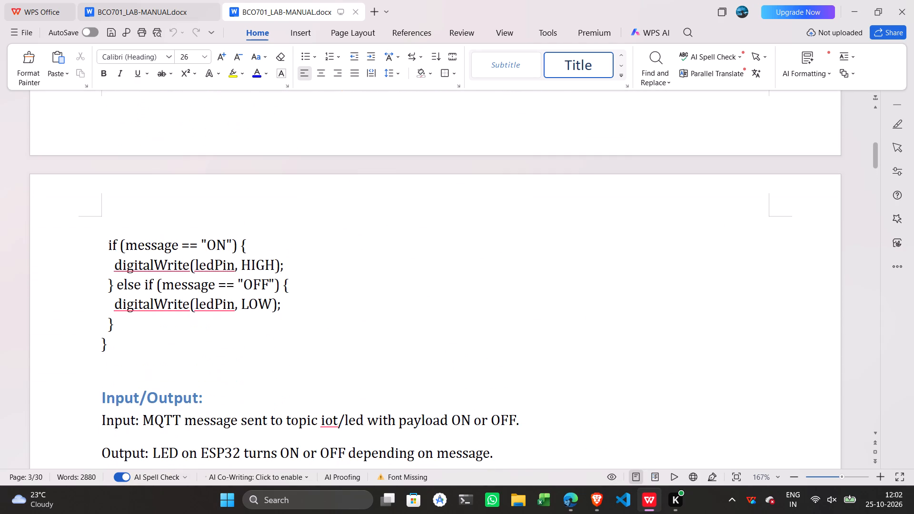
pyautogui.moveTo(113, 341); pyautogui.dragTo(97, 101)
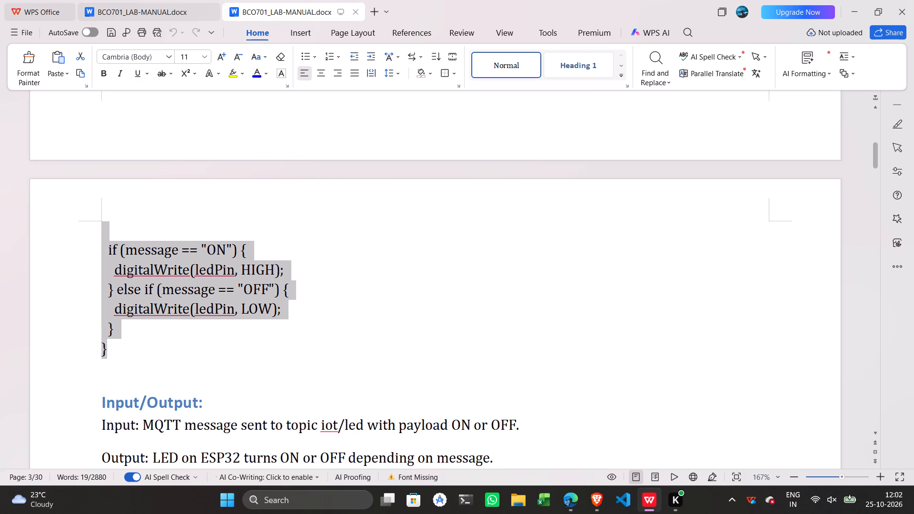
pyautogui.moveTo(97, 101); pyautogui.dragTo(101, 94)
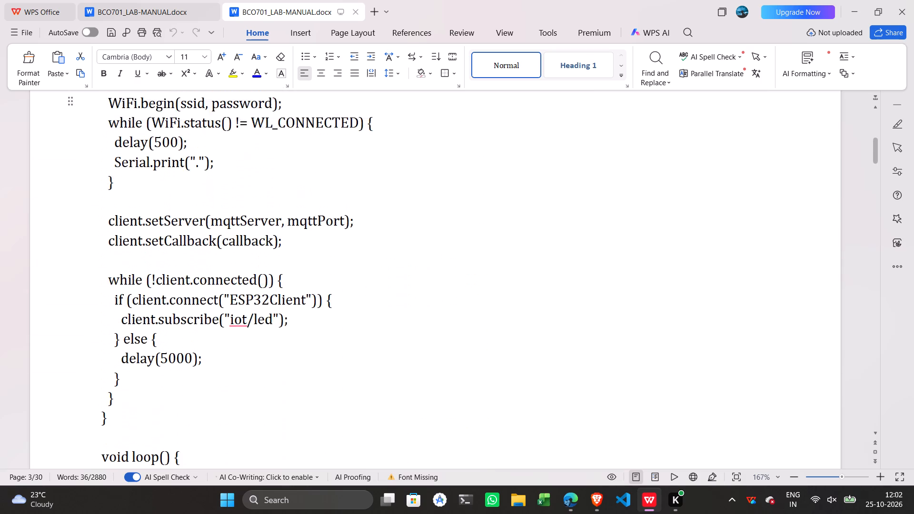
pyautogui.moveTo(101, 94); pyautogui.dragTo(90, 150)
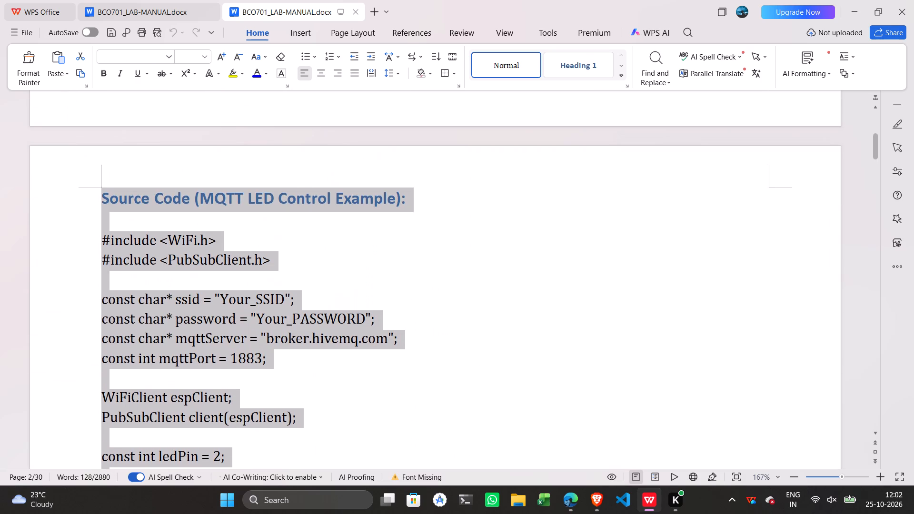
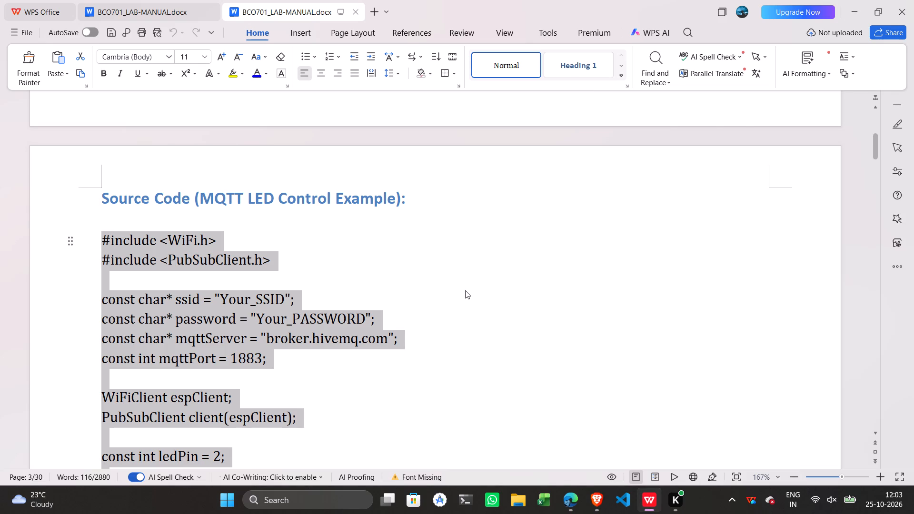
# Deselect the MQTT LED control code and skim from it through the input/output and observation table to the push-button experiment's title.
pyautogui.click(468, 291)
pyautogui.scroll(-9, 468, 291)
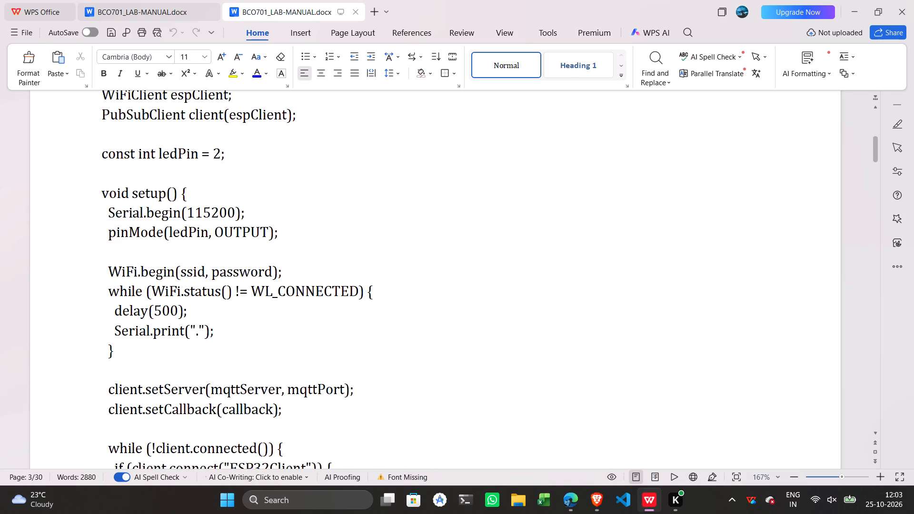
pyautogui.scroll(-5, 468, 281)
pyautogui.scroll(-16, 468, 281)
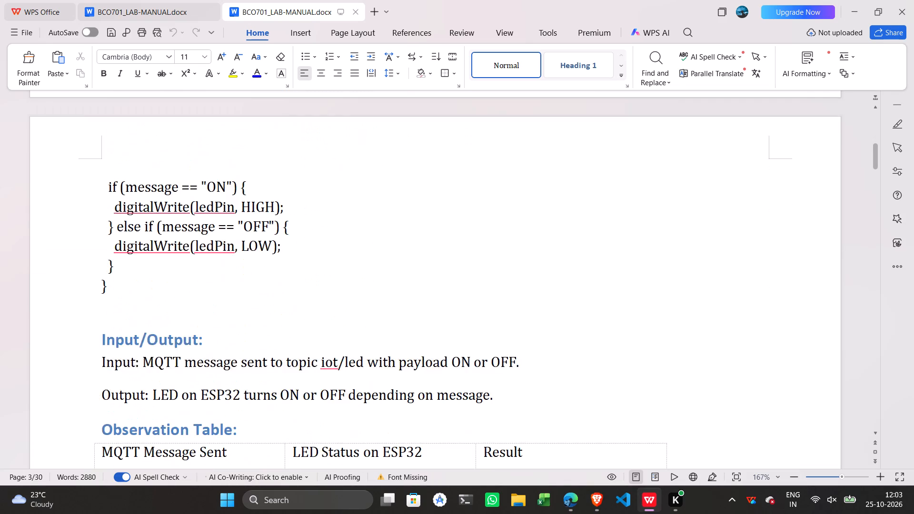
pyautogui.scroll(-18, 468, 281)
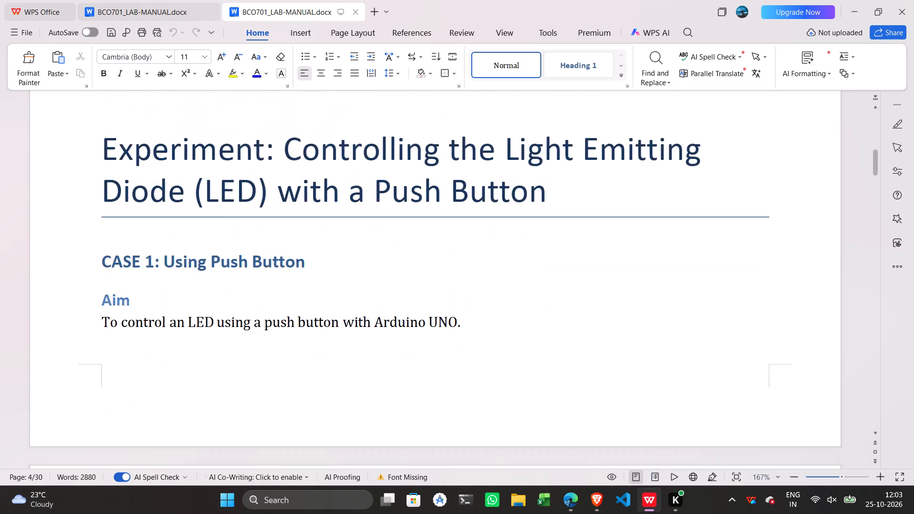
pyautogui.scroll(-5, 468, 281)
# Review Experiment 1 backwards from the observation table through the MQTT source code to the Part A and Part B procedure.
pyautogui.scroll(17, 468, 281)
pyautogui.scroll(5, 468, 281)
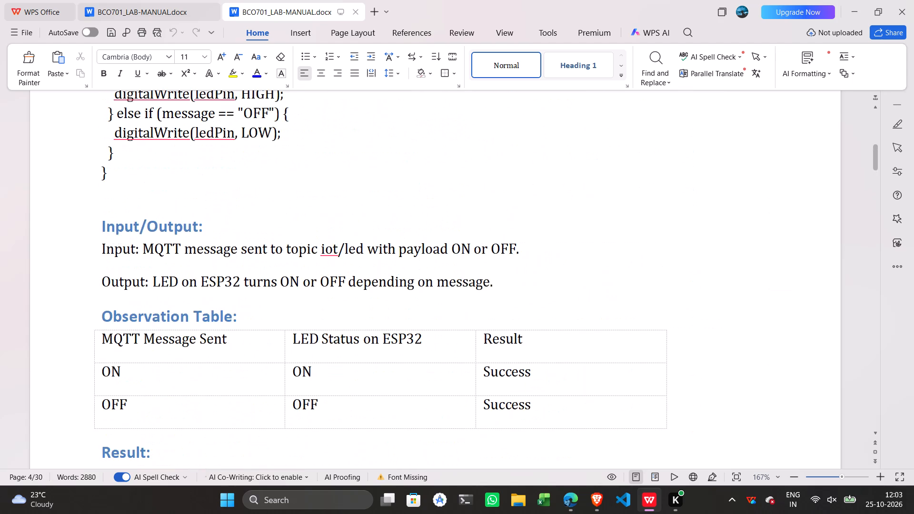
pyautogui.scroll(18, 468, 281)
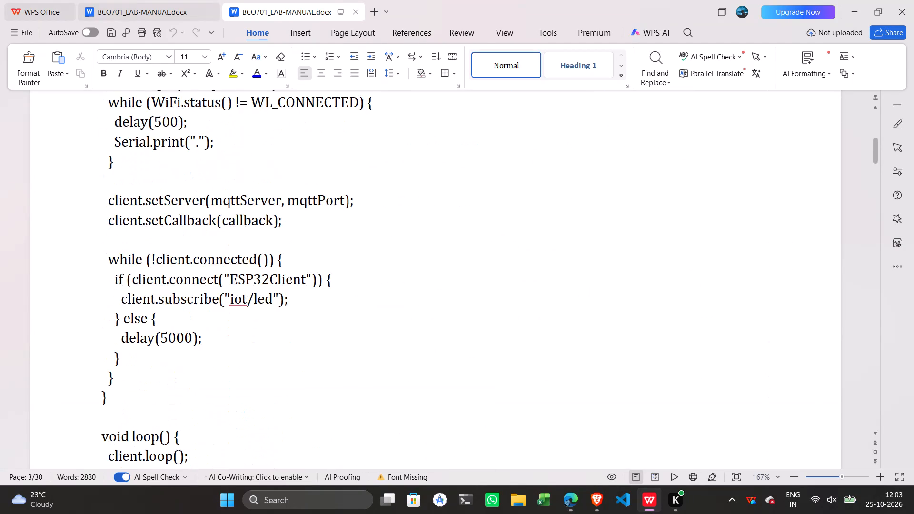
pyautogui.scroll(15, 468, 281)
pyautogui.scroll(6, 468, 281)
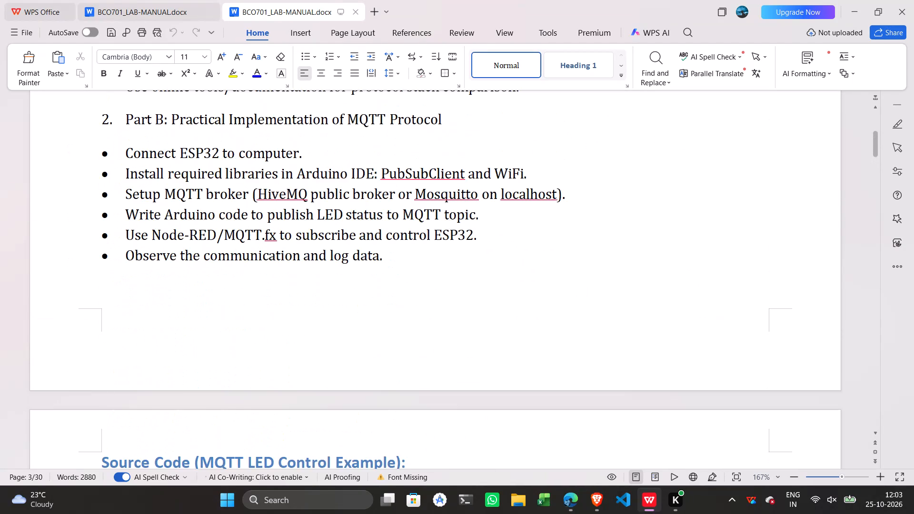
pyautogui.scroll(9, 468, 281)
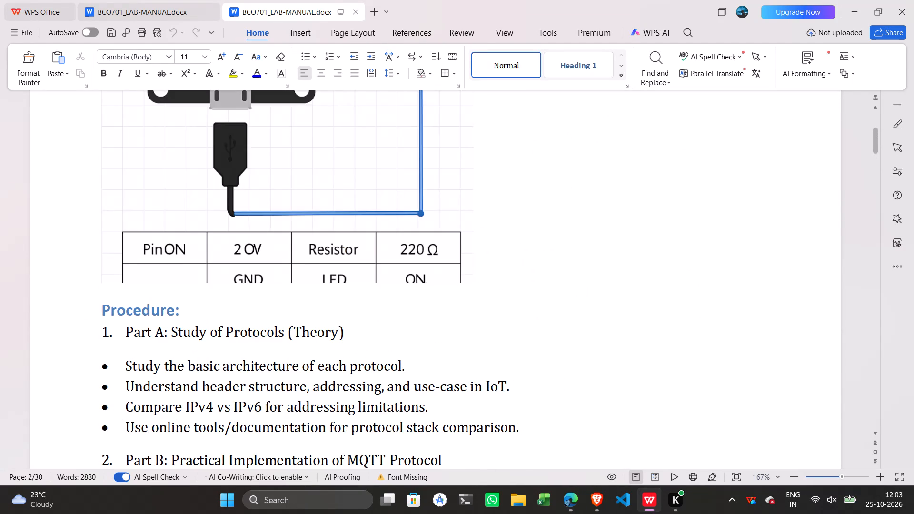
# Examine Experiment 1's ESP32 circuit diagram with the LED, 220 Ω resistor and pin table.
pyautogui.scroll(15, 468, 281)
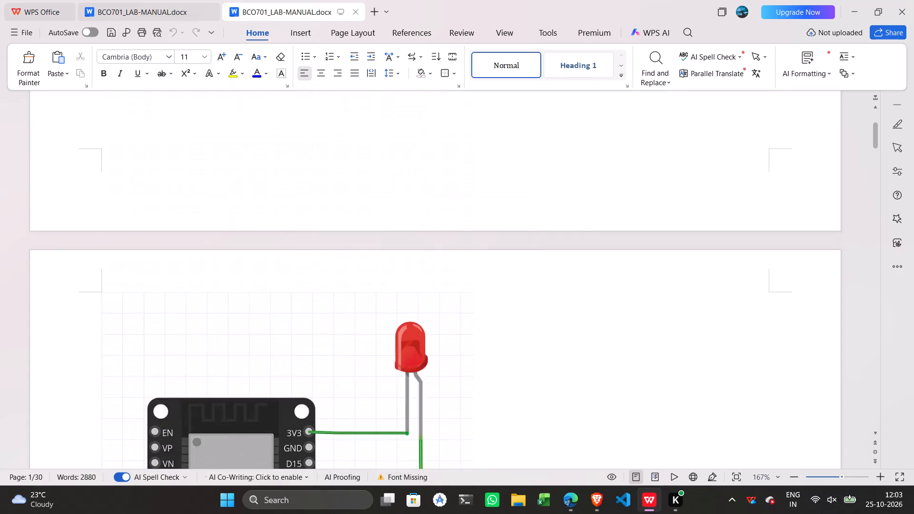
pyautogui.scroll(-10, 468, 281)
pyautogui.click(403, 319)
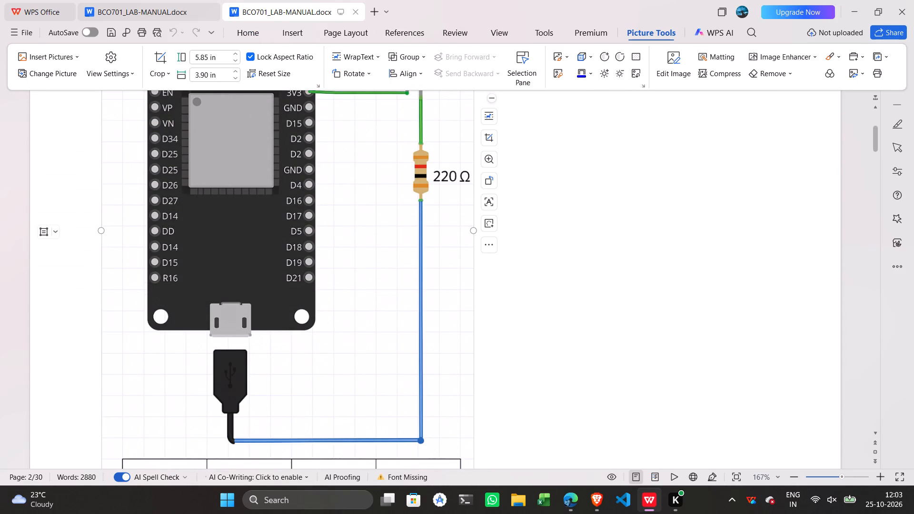
pyautogui.click(561, 341)
pyautogui.scroll(5, 340, 236)
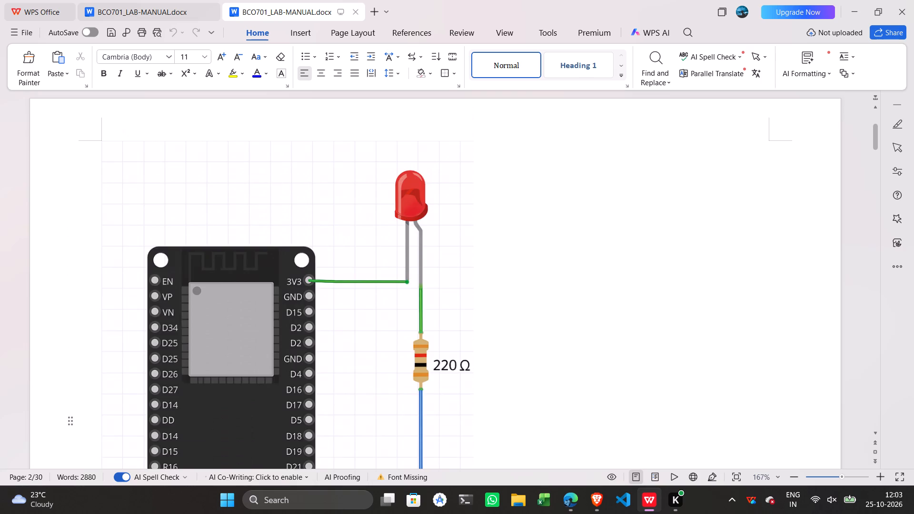
pyautogui.scroll(2, 340, 238)
pyautogui.scroll(-14, 340, 240)
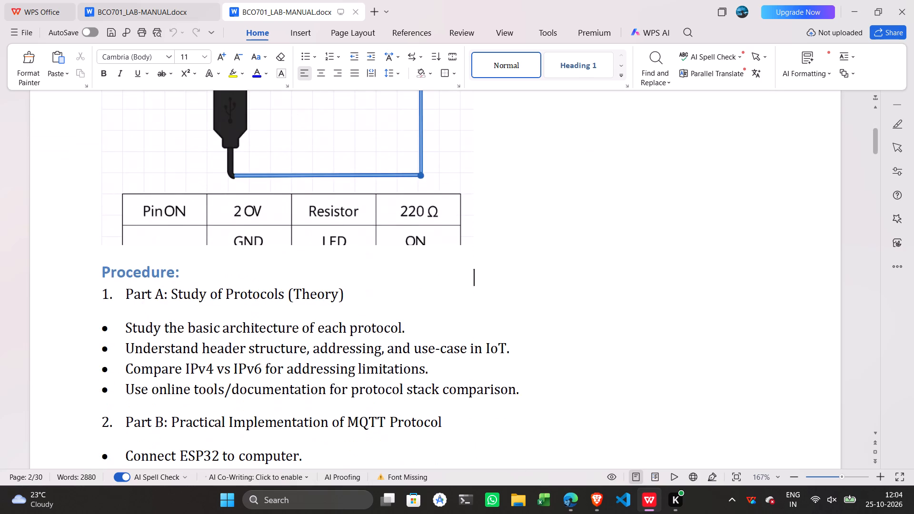
# Read the procedure's Part A protocol study and Part B MQTT implementation, through to the start of the source code.
pyautogui.scroll(-4, 340, 241)
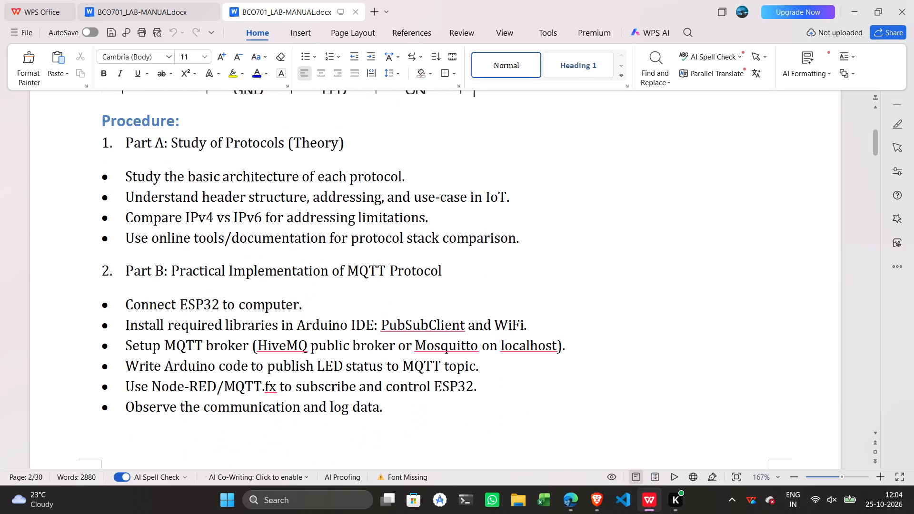
pyautogui.scroll(-5, 340, 241)
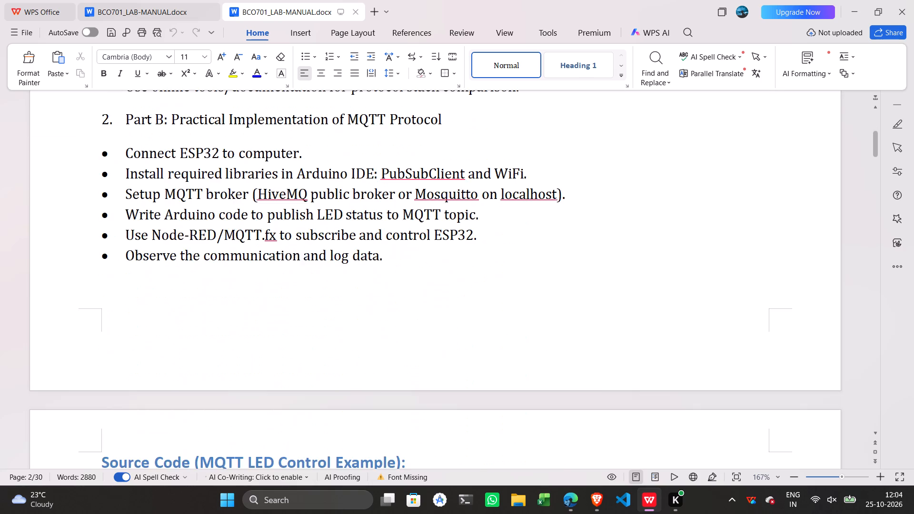
pyautogui.scroll(-6, 340, 241)
pyautogui.scroll(1, 340, 241)
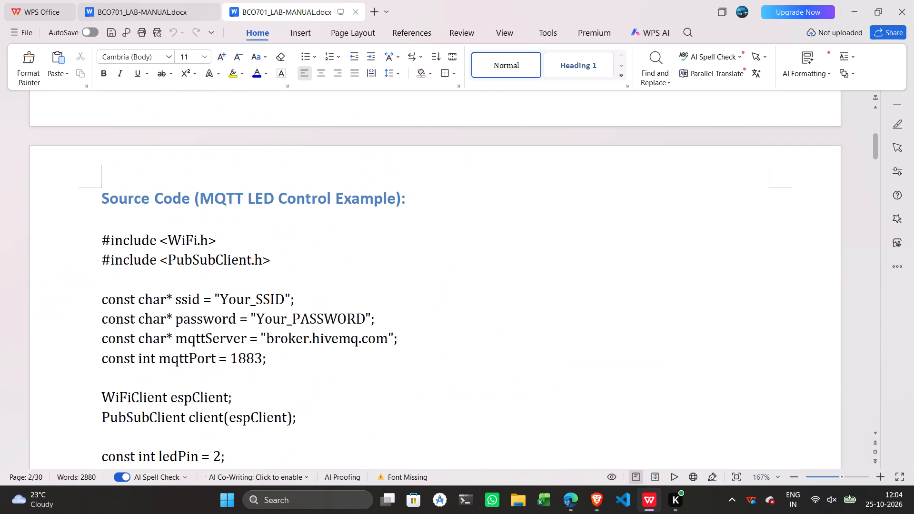
# Look back over Experiment 1 from the procedure and circuit diagram to its components, objectives and aim.
pyautogui.scroll(10, 340, 241)
pyautogui.scroll(15, 340, 241)
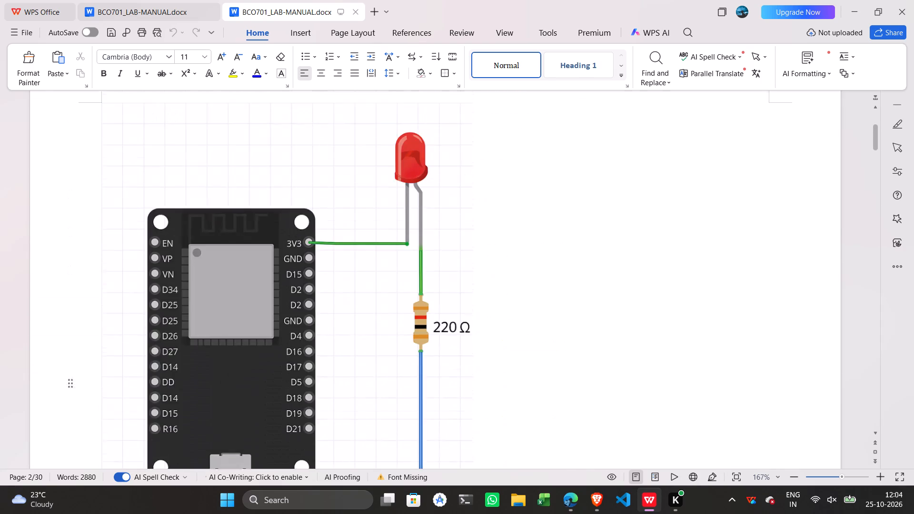
pyautogui.scroll(19, 340, 241)
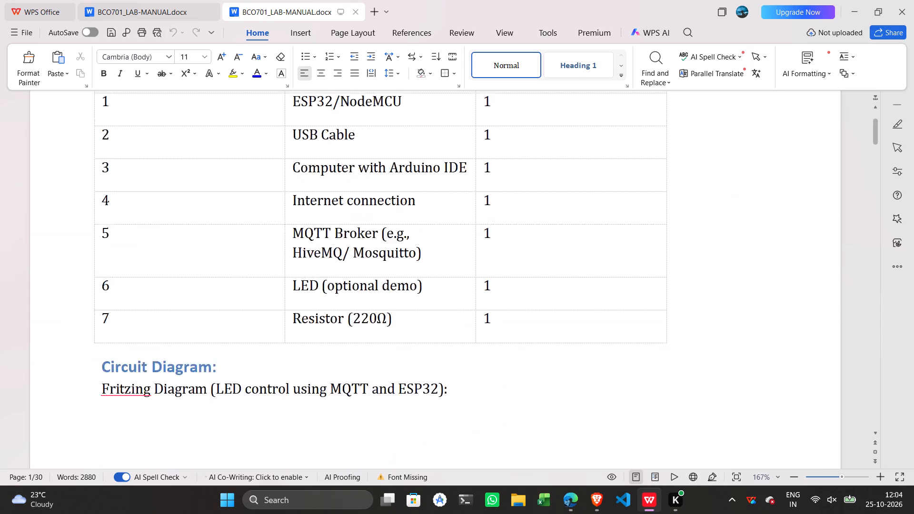
pyautogui.scroll(3, 340, 241)
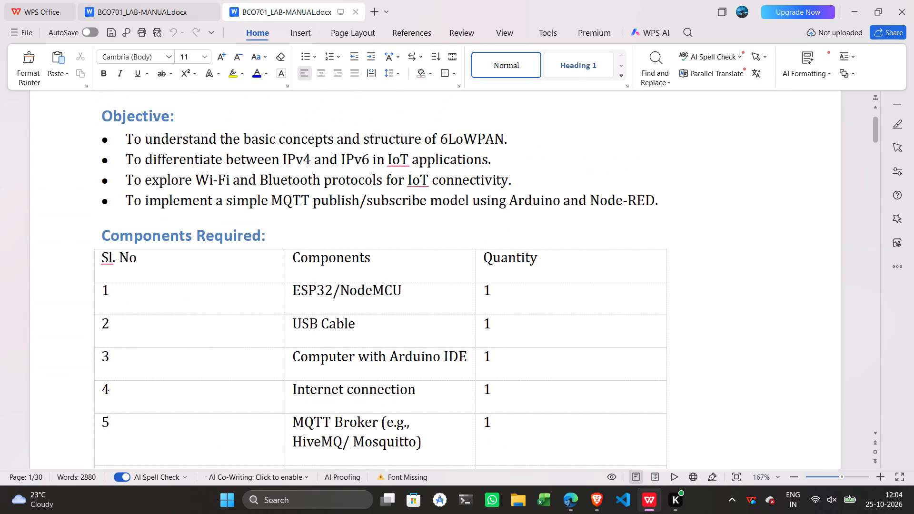
pyautogui.scroll(5, 340, 241)
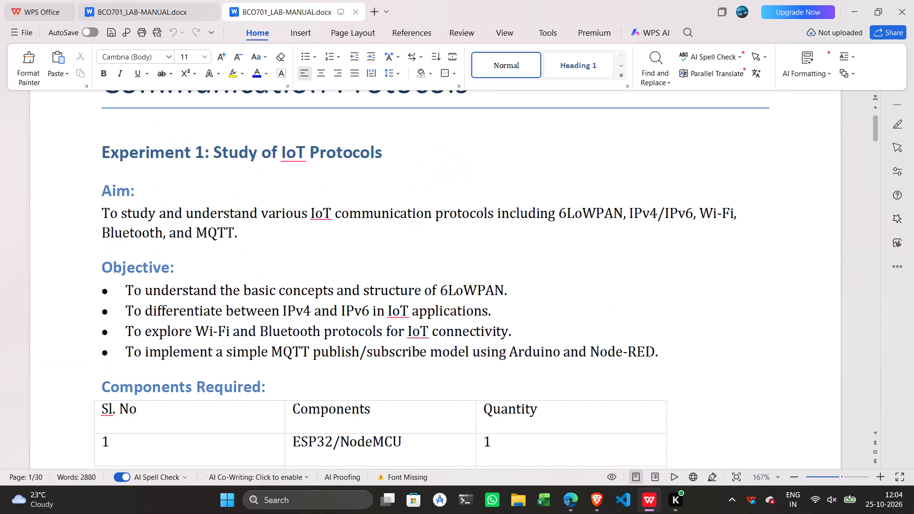
# Study Experiment 1's title, aim, objectives and Components Required table, down to the Circuit Diagram heading.
pyautogui.scroll(-9, 340, 241)
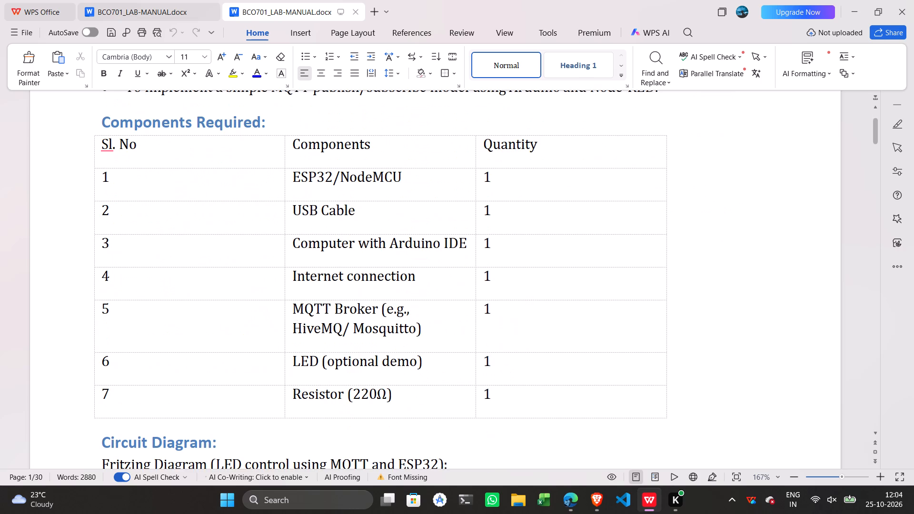
pyautogui.scroll(3, 340, 241)
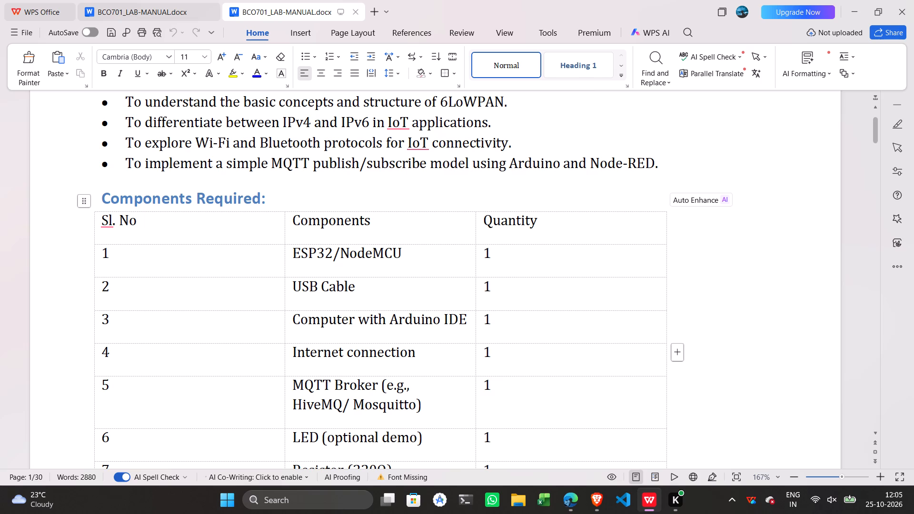
pyautogui.scroll(4, 467, 123)
pyautogui.scroll(4, 436, 44)
pyautogui.scroll(4, 484, 182)
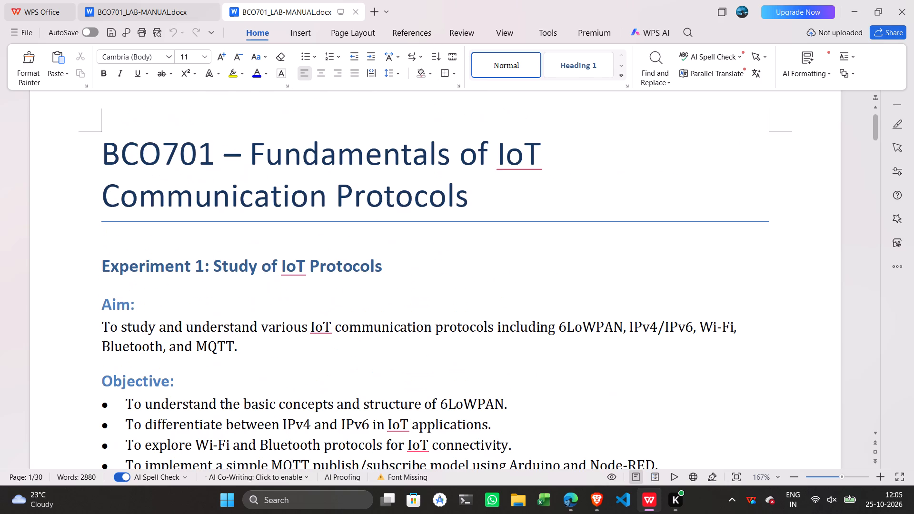
pyautogui.scroll(-3, 488, 181)
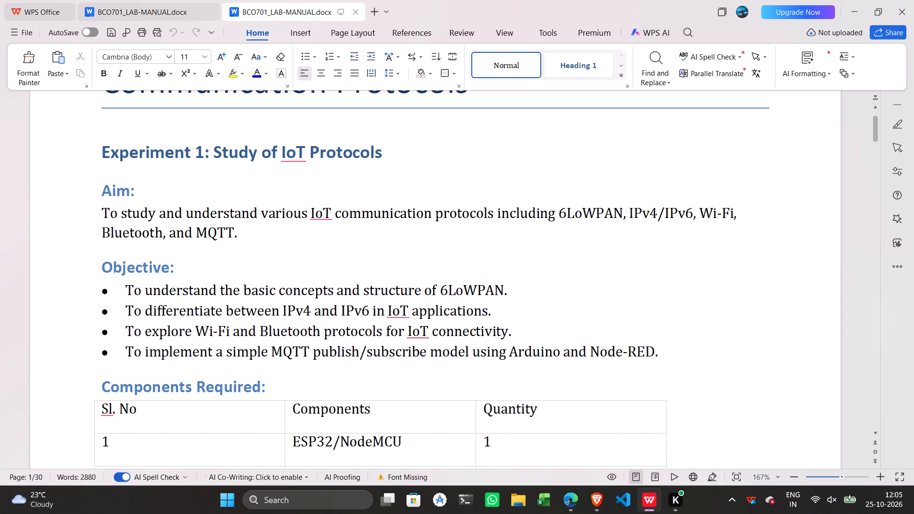
pyautogui.scroll(-4, 627, 174)
pyautogui.scroll(-2, 609, 267)
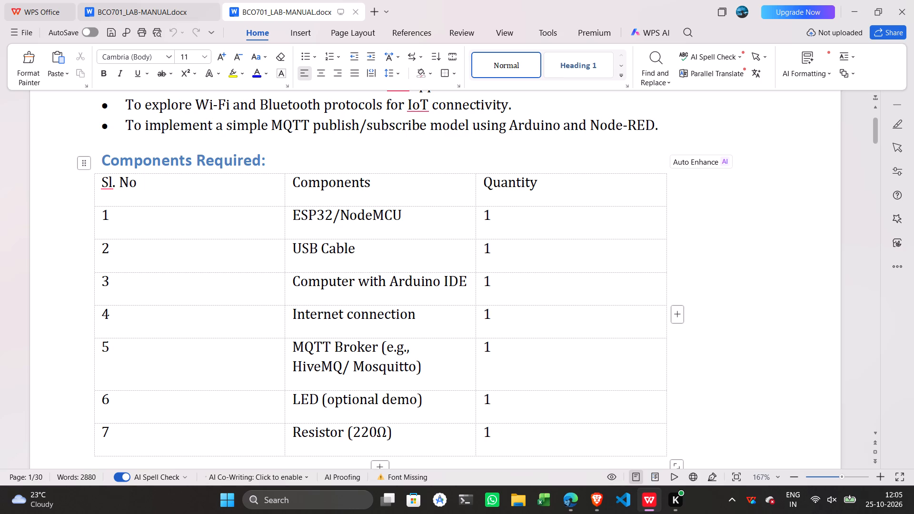
pyautogui.scroll(-2, 483, 266)
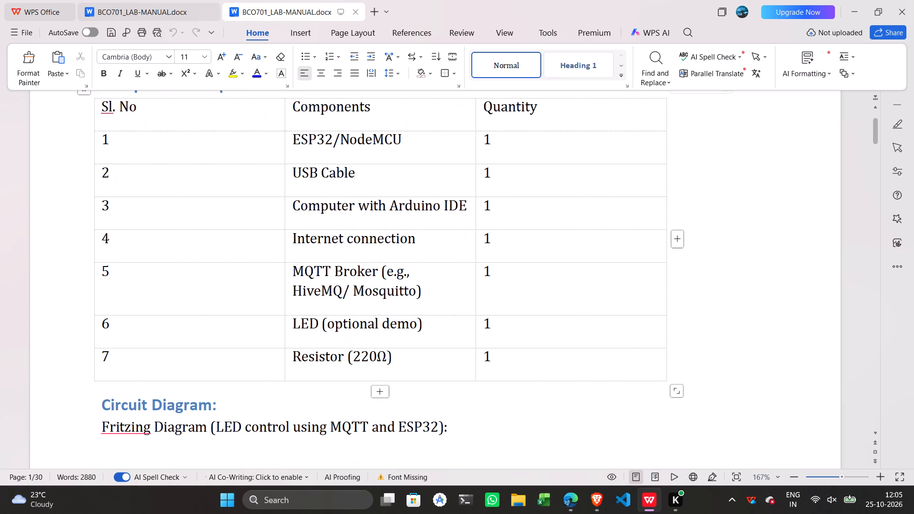
pyautogui.scroll(1, 484, 265)
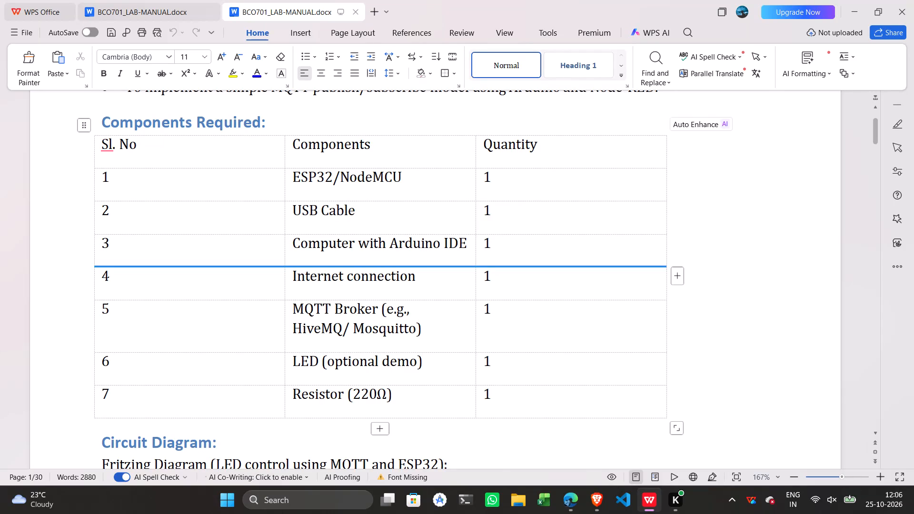
pyautogui.scroll(-1, 462, 279)
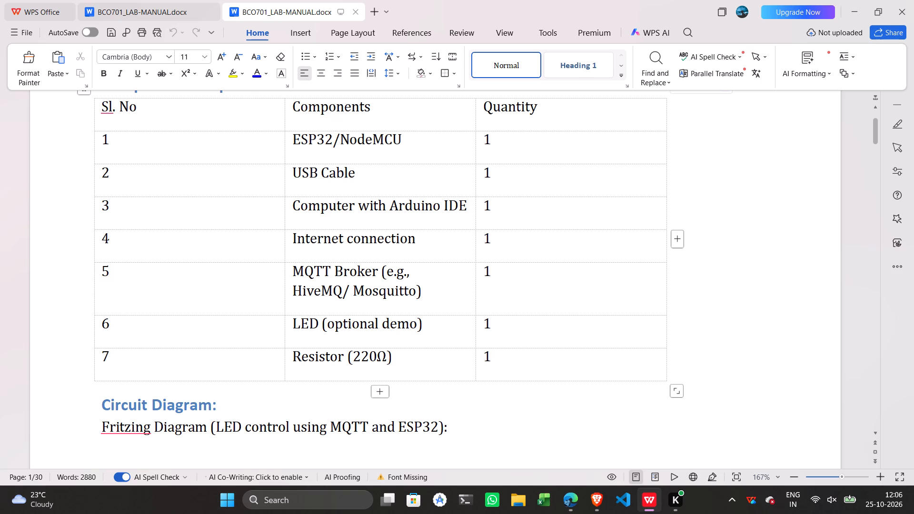
pyautogui.scroll(1, 462, 281)
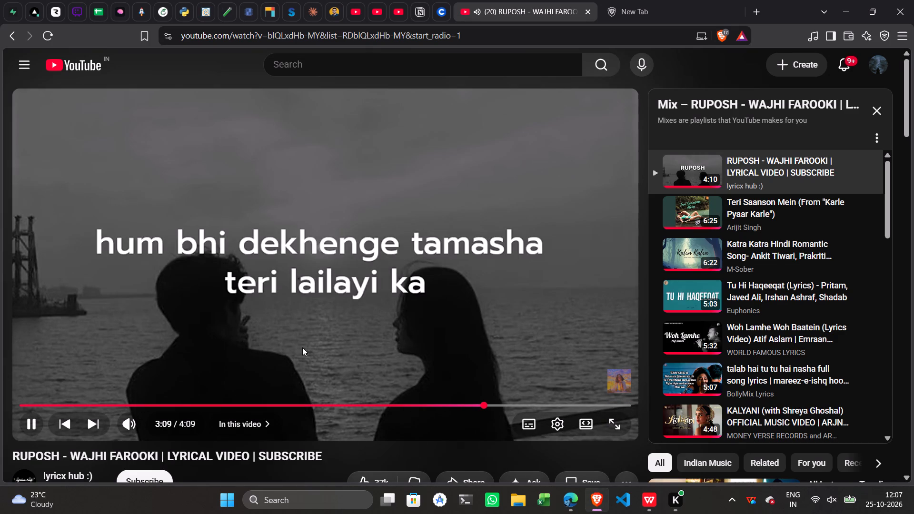
pyautogui.click(348, 315)
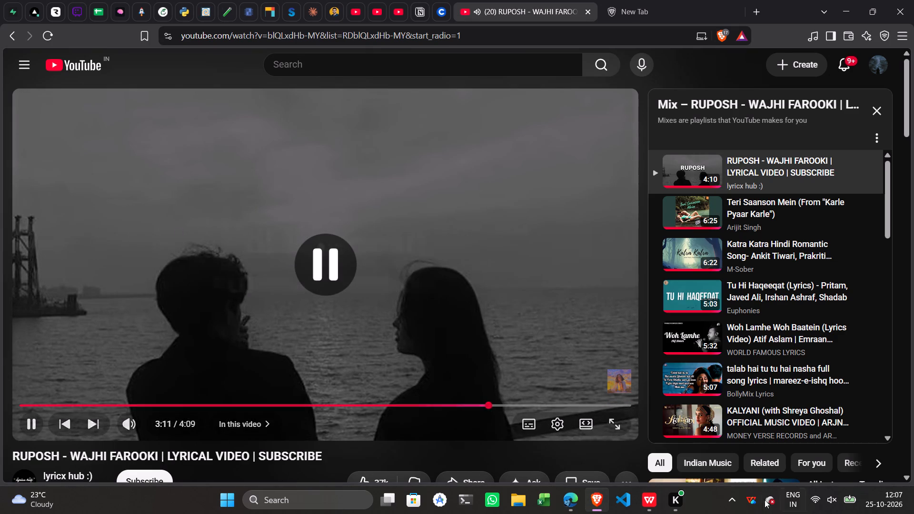
pyautogui.click(831, 502)
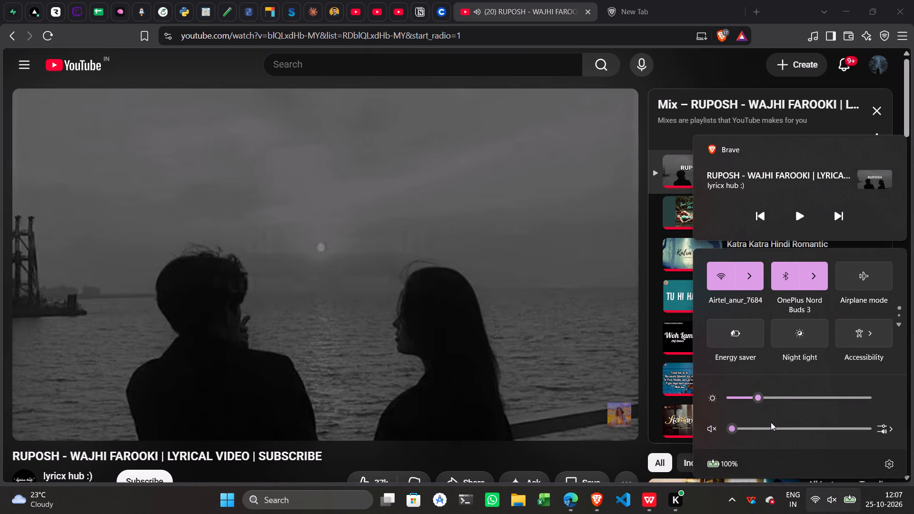
pyautogui.click(771, 422)
pyautogui.click(779, 425)
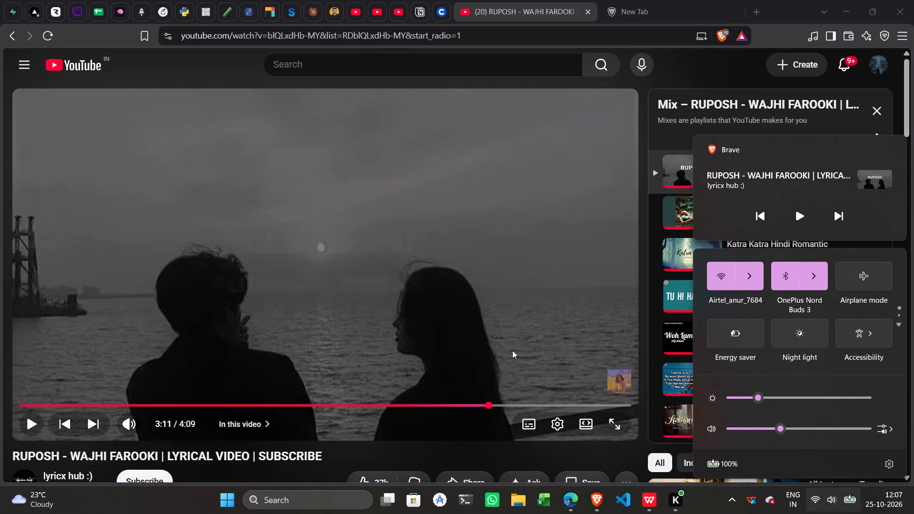
# Resume the RUPOSH video from its most replayed part at about 1:55, and switch back to the manual in WPS Office.
pyautogui.click(296, 310)
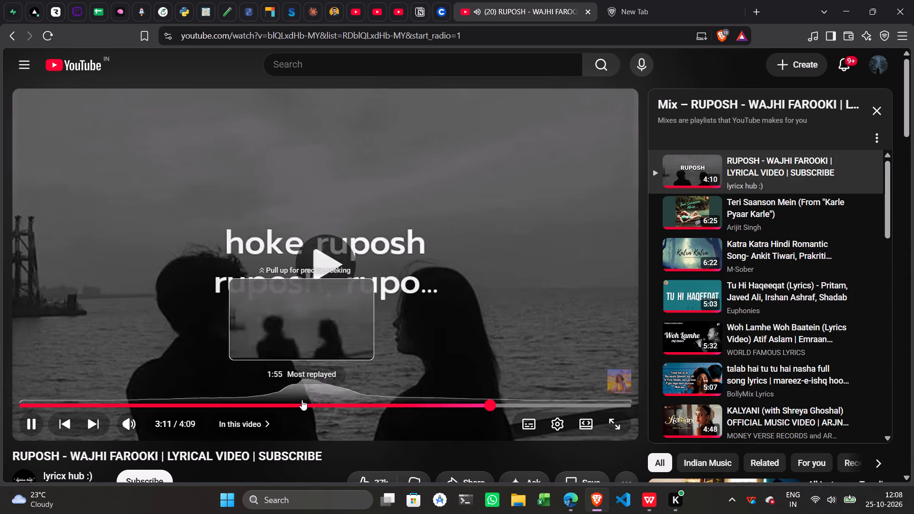
pyautogui.click(302, 400)
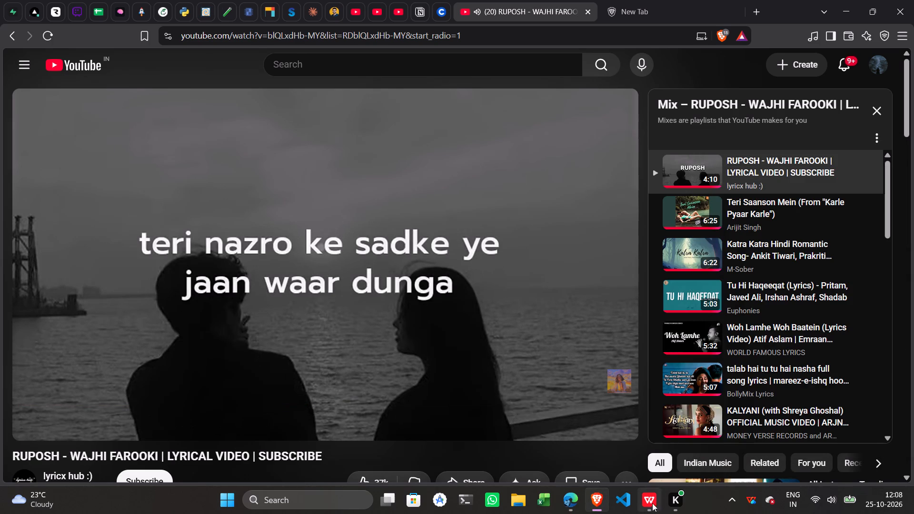
pyautogui.click(706, 501)
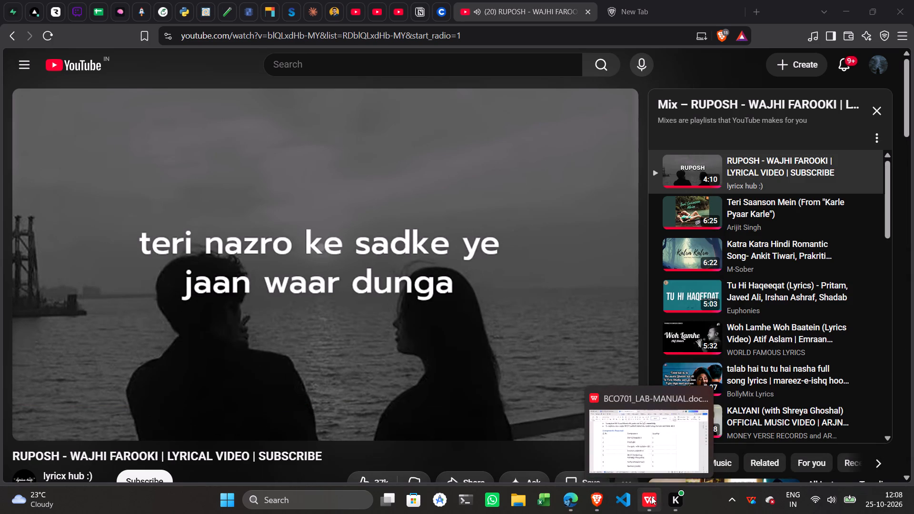
pyautogui.click(651, 496)
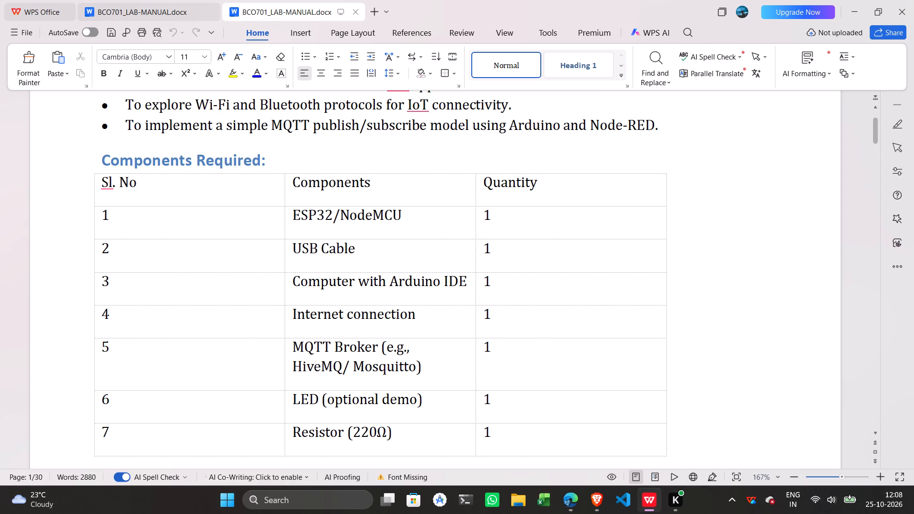
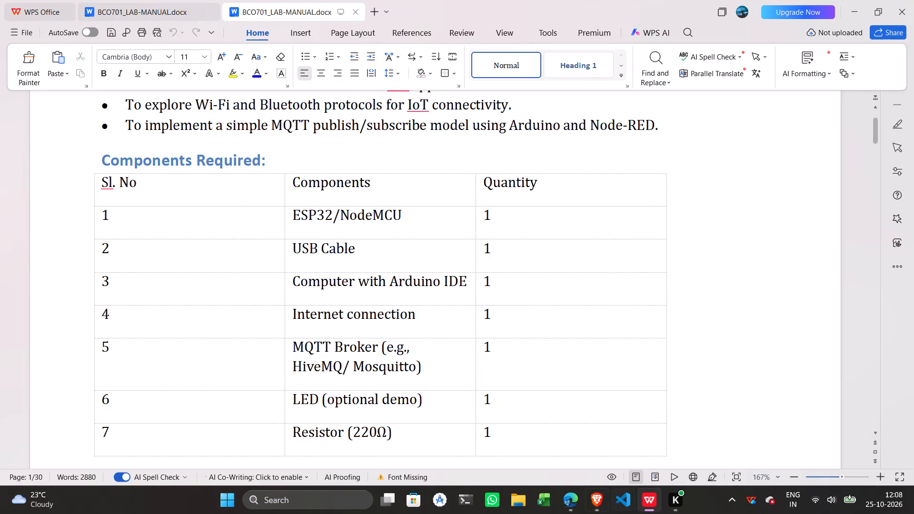
# Look through Experiment 1's components table, circuit diagram and the start of its procedure in the Word manual.
pyautogui.scroll(-2, 543, 491)
pyautogui.scroll(-5, 638, 406)
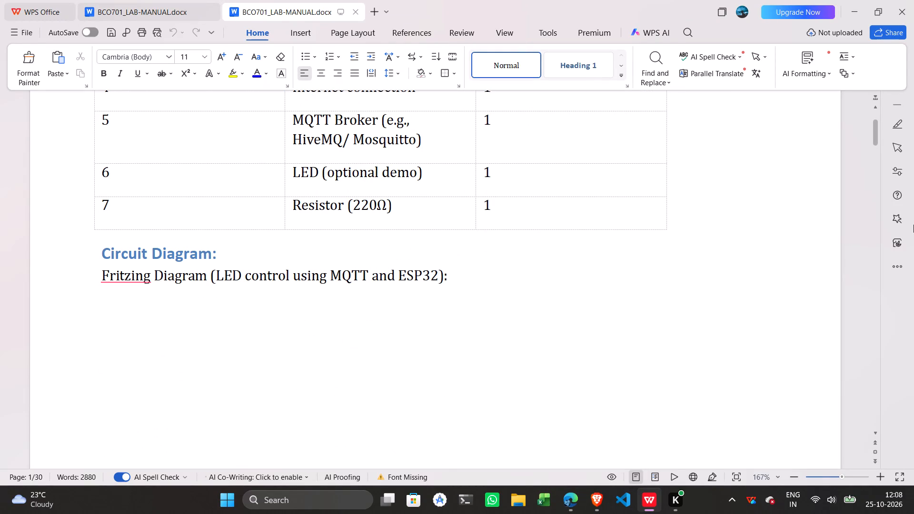
pyautogui.scroll(-3, 610, 210)
pyautogui.scroll(-4, 497, 165)
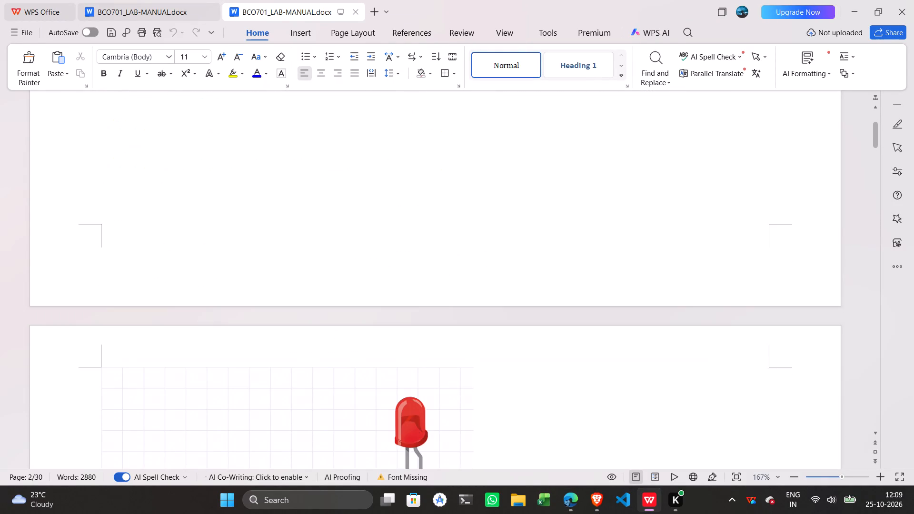
pyautogui.scroll(7, 528, 208)
pyautogui.scroll(-9, 575, 265)
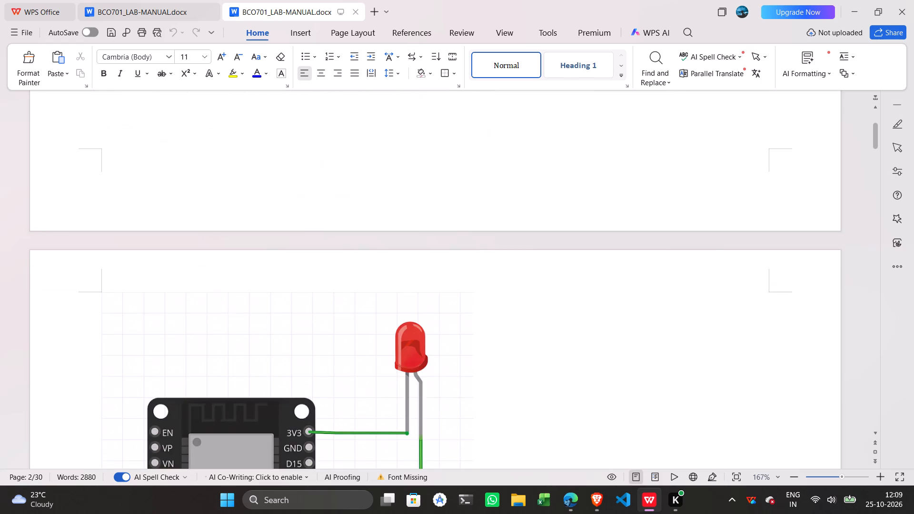
pyautogui.scroll(4, 590, 267)
pyautogui.scroll(2, 913, 229)
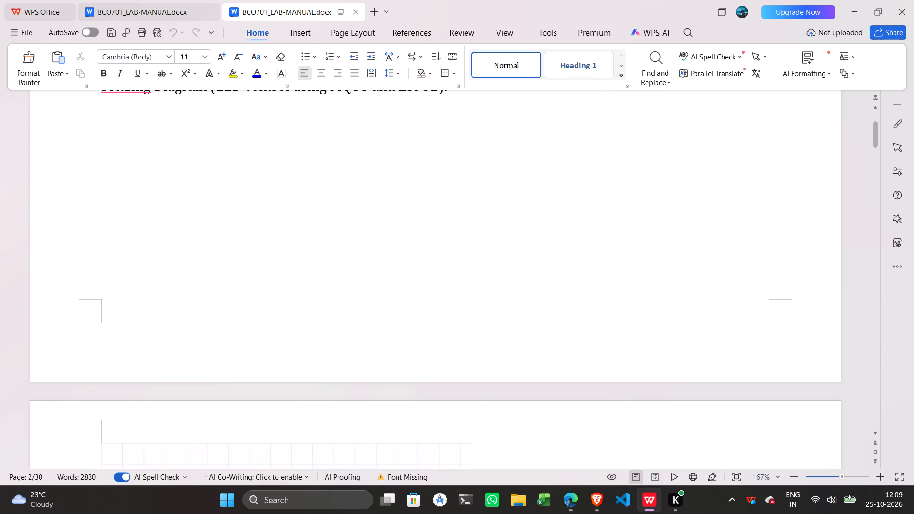
pyautogui.scroll(2, 913, 229)
pyautogui.scroll(4, 493, 194)
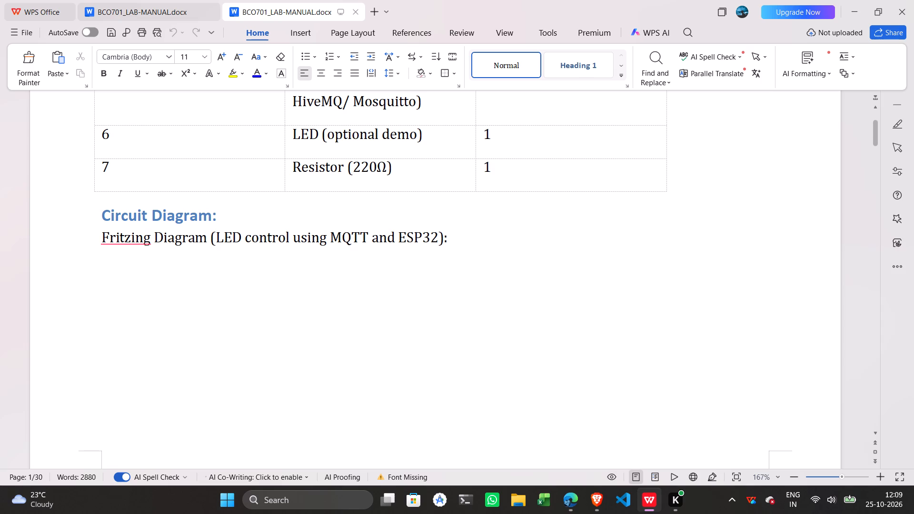
pyautogui.scroll(-3, 525, 210)
pyautogui.scroll(-3, 449, 264)
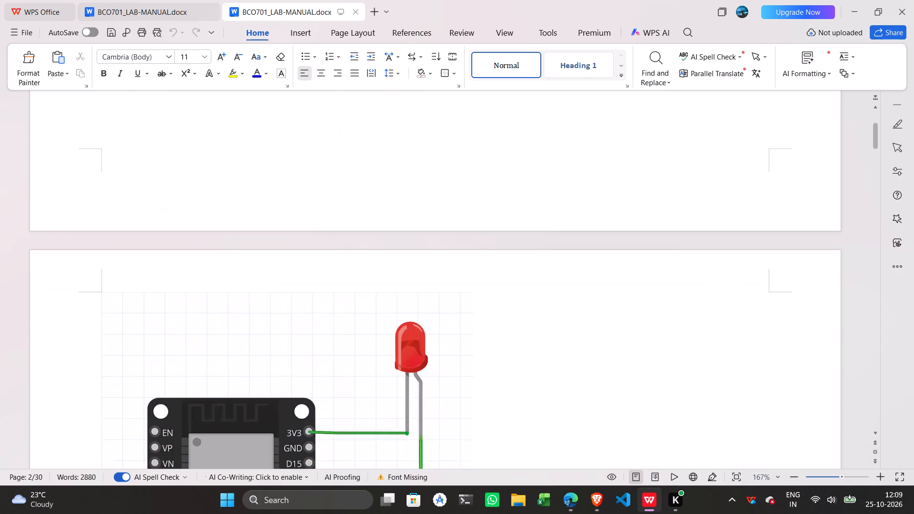
pyautogui.scroll(-16, 476, 281)
pyautogui.scroll(-1, 526, 251)
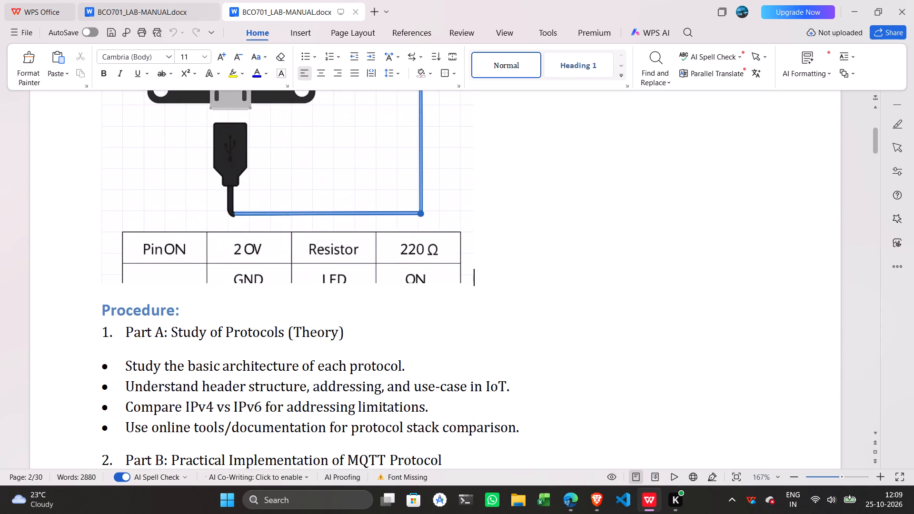
# Stretch the LED circuit diagram picture slightly to a height of 5.90 in, keeping its width.
pyautogui.click(404, 228)
pyautogui.scroll(-3, 525, 245)
pyautogui.scroll(-4, 470, 316)
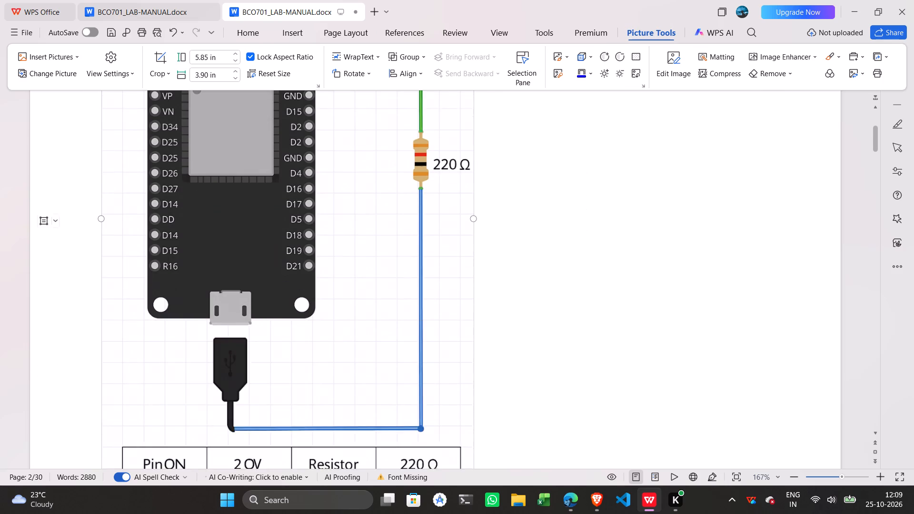
pyautogui.scroll(-2, 336, 356)
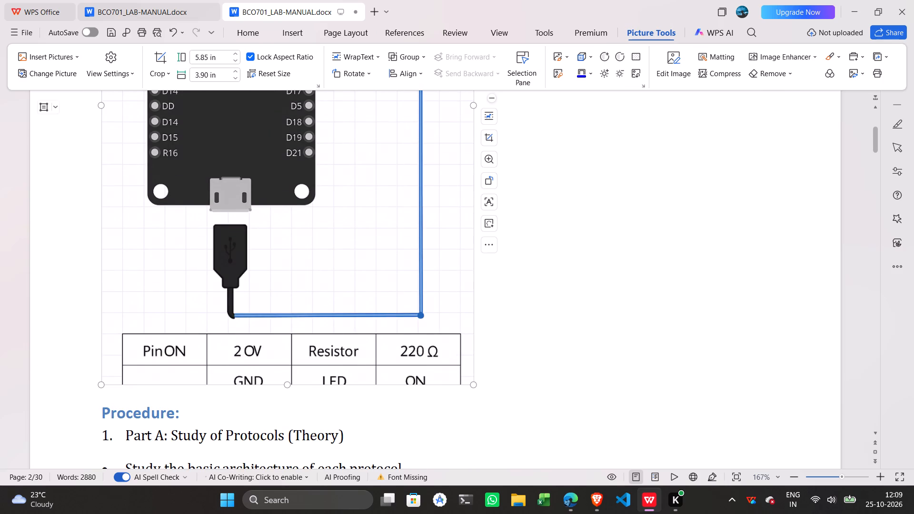
pyautogui.moveTo(288, 385); pyautogui.dragTo(290, 398)
pyautogui.moveTo(289, 398); pyautogui.dragTo(291, 389)
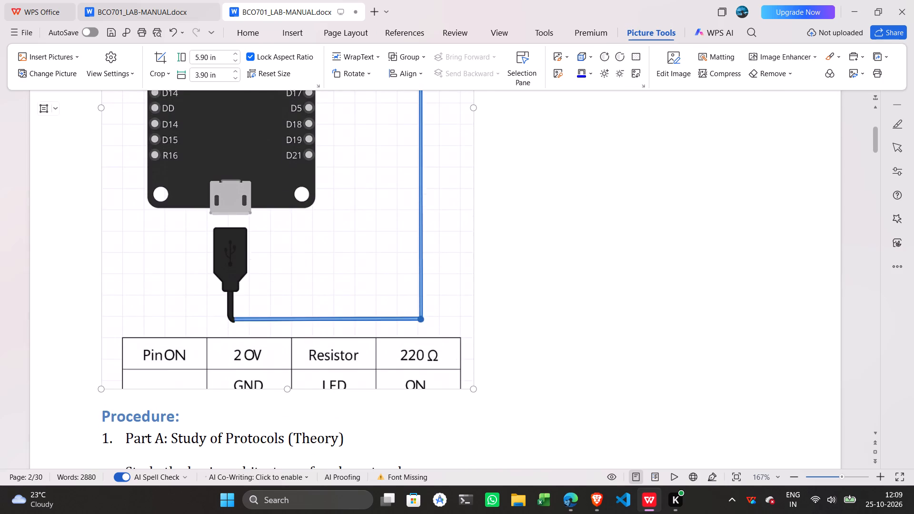
# Copy Experiment 1's full Procedure text, from "Part A: Study of Protocols (Theory)" through "Observe the communication and log data.".
pyautogui.scroll(-10, 641, 278)
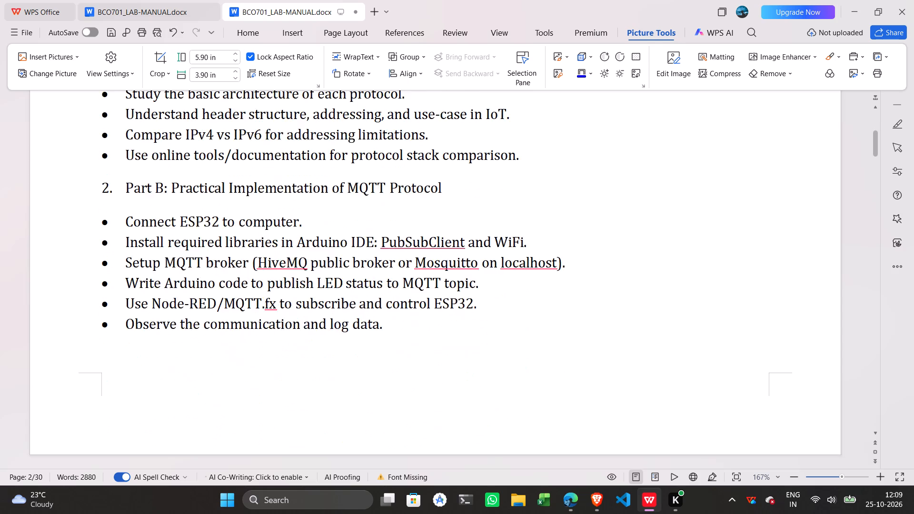
pyautogui.scroll(2, 668, 269)
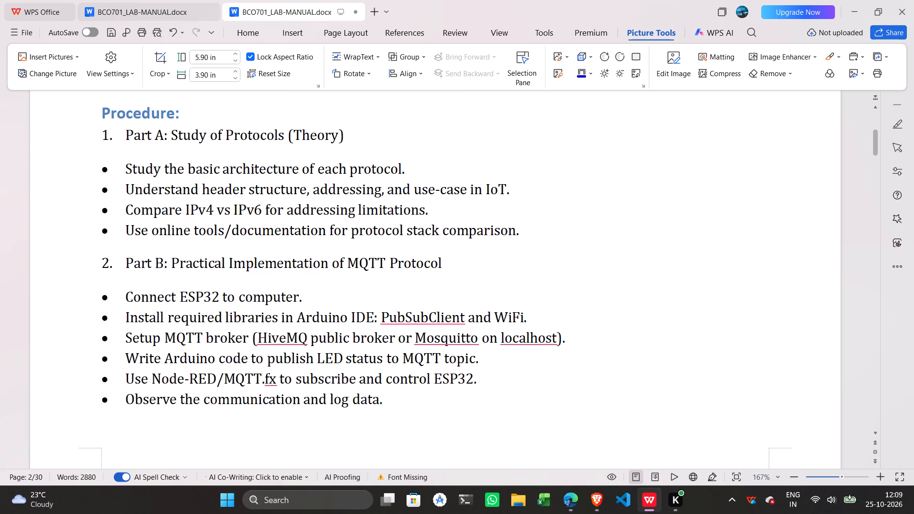
pyautogui.moveTo(101, 135); pyautogui.dragTo(398, 405)
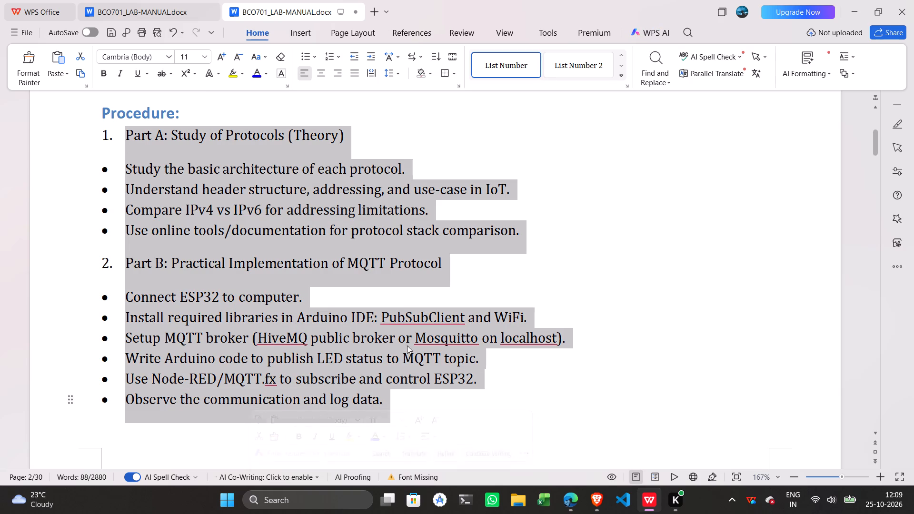
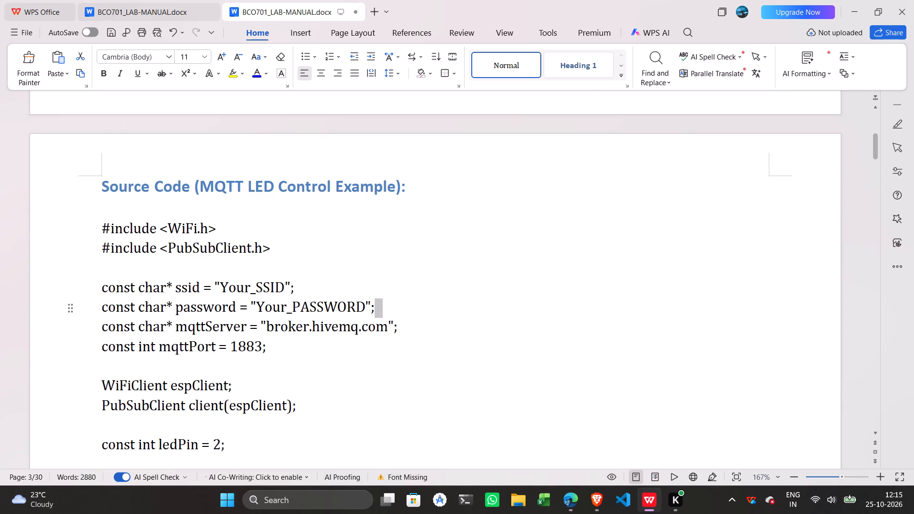
# Switch to the ChatGPT conversation in Edge with the C++ version of the ESP32 MQTT LED control code.
pyautogui.click(573, 501)
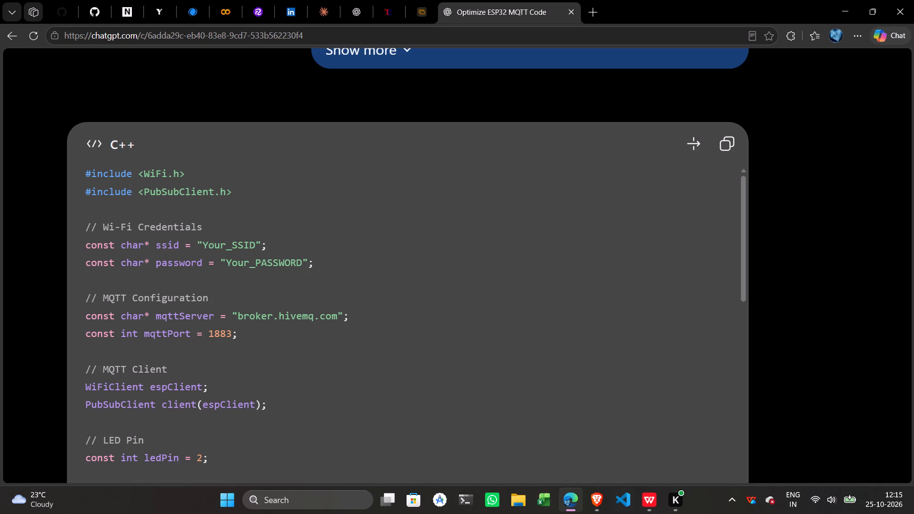
pyautogui.click(653, 502)
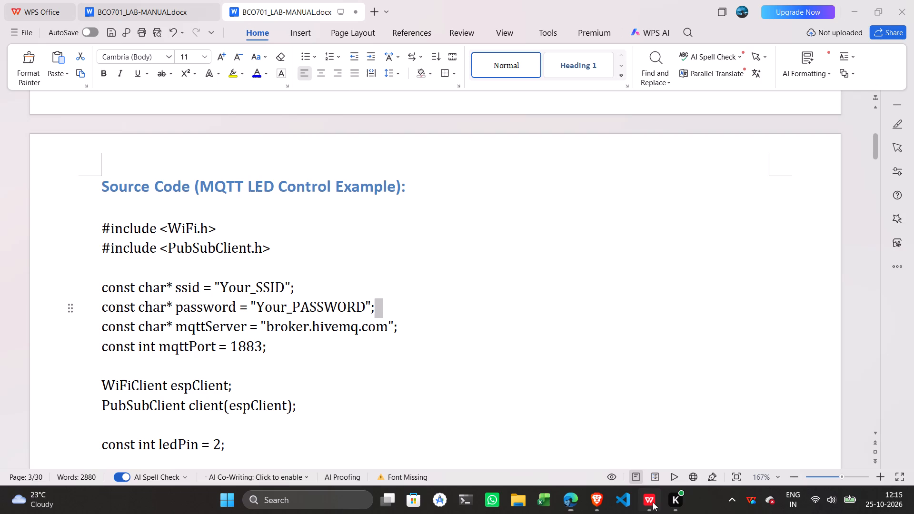
pyautogui.click(598, 498)
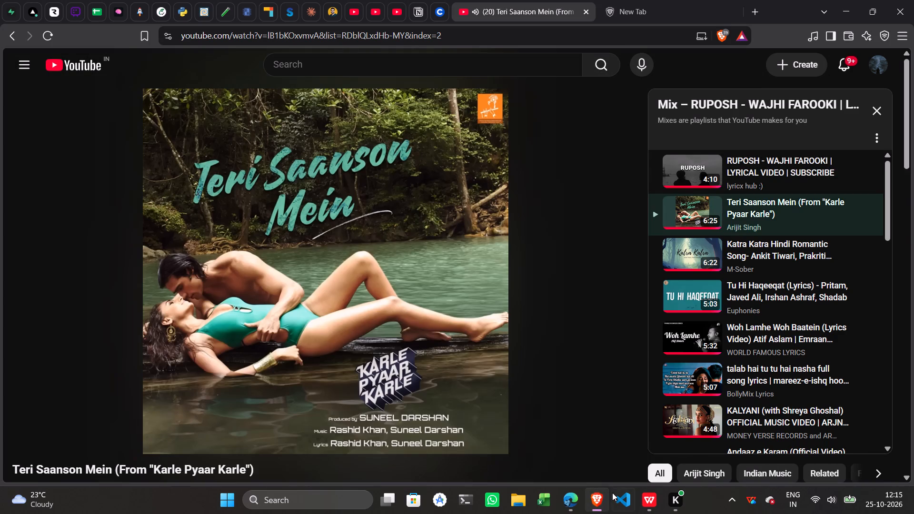
pyautogui.click(572, 504)
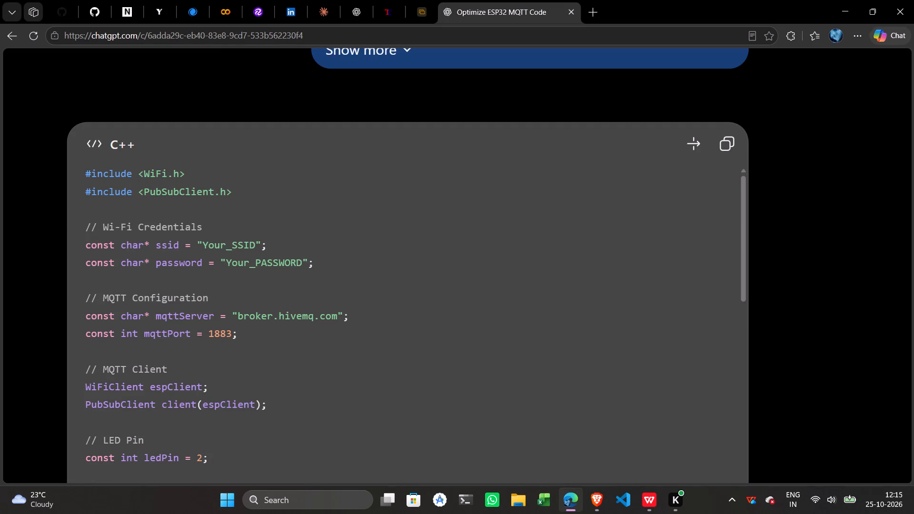
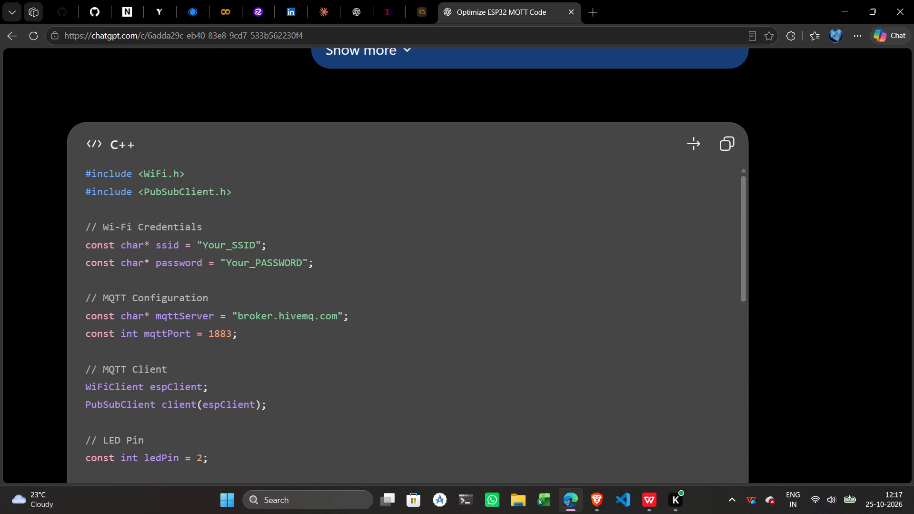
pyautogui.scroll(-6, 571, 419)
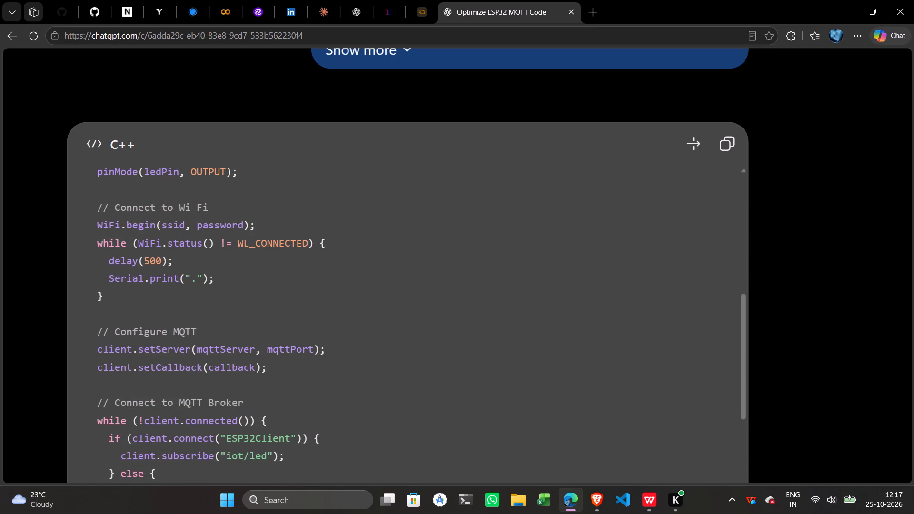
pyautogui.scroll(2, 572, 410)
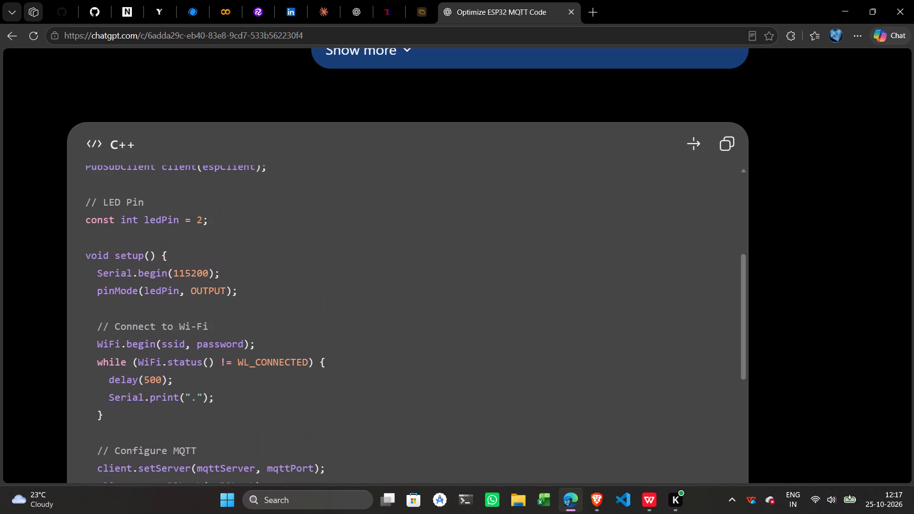
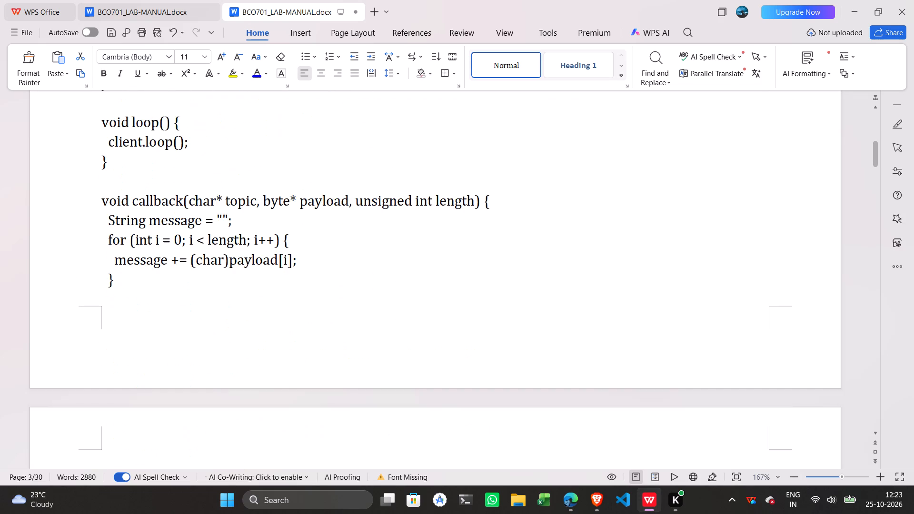
pyautogui.scroll(-11, 642, 361)
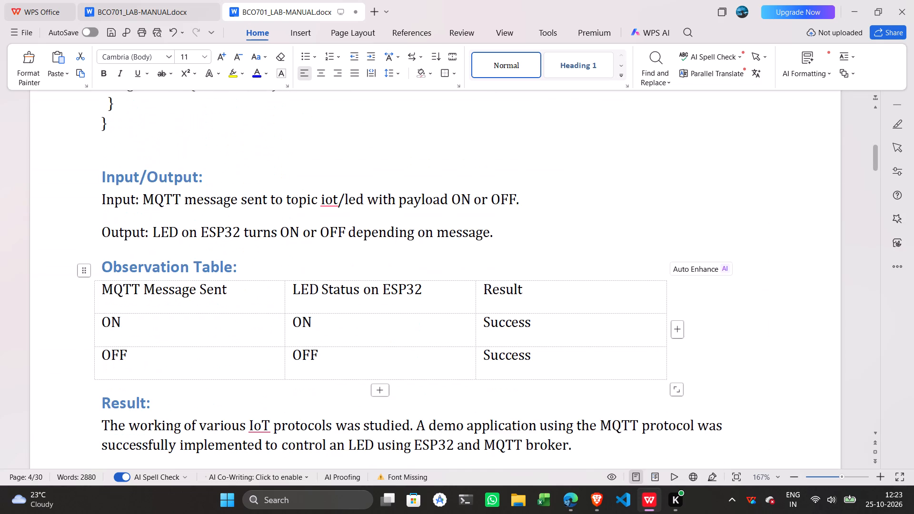
pyautogui.scroll(-1, 538, 339)
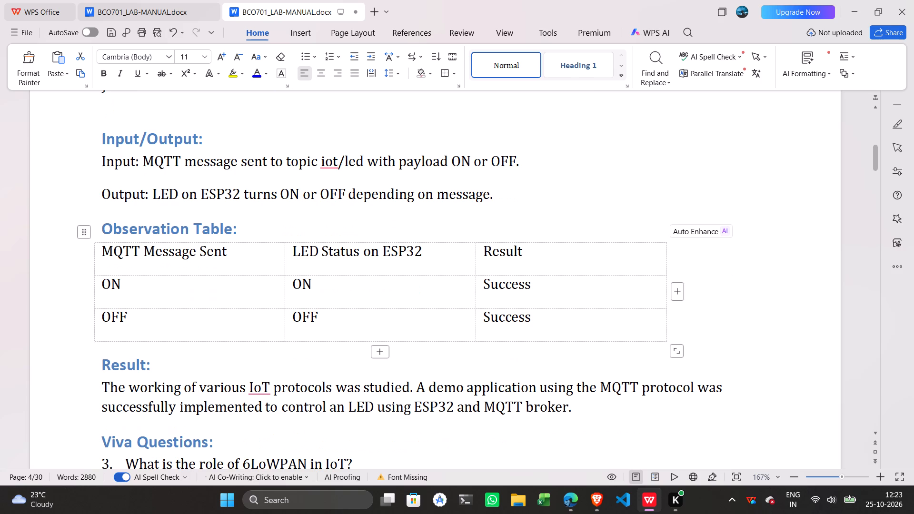
pyautogui.scroll(-4, 600, 355)
pyautogui.scroll(3, 601, 355)
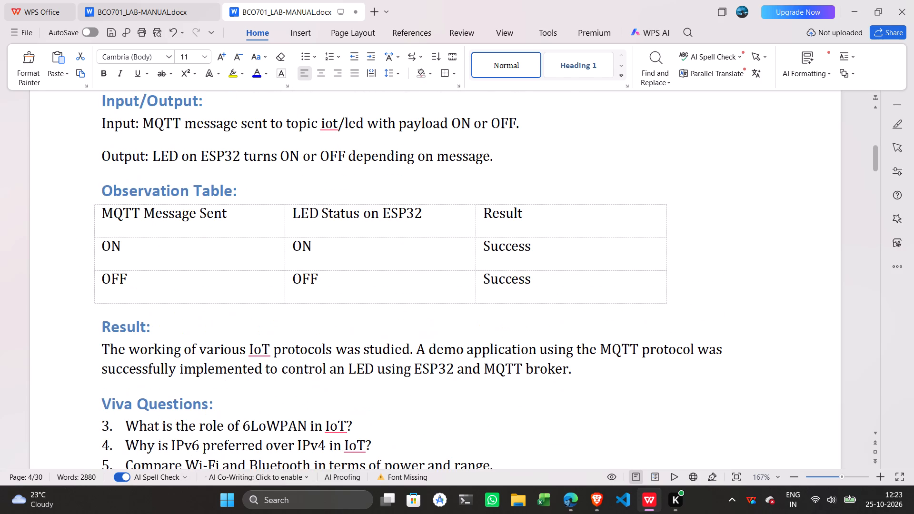
pyautogui.scroll(1, 602, 356)
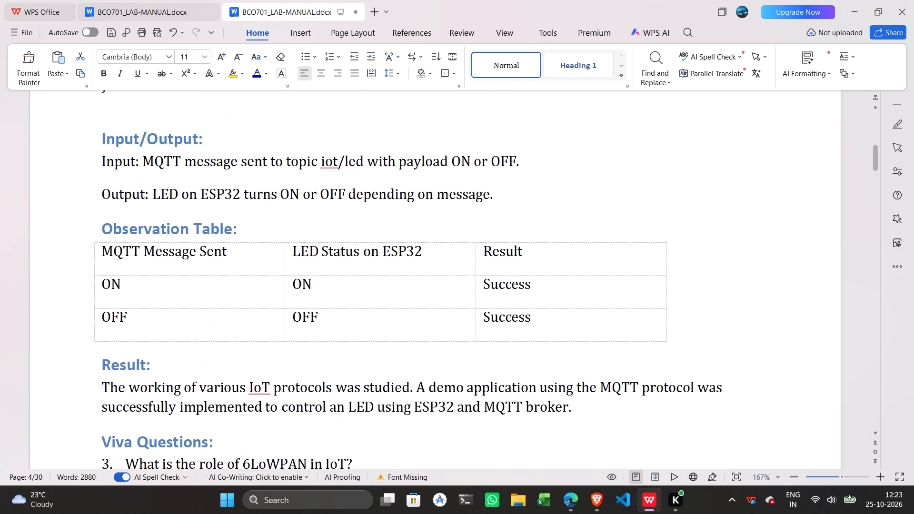
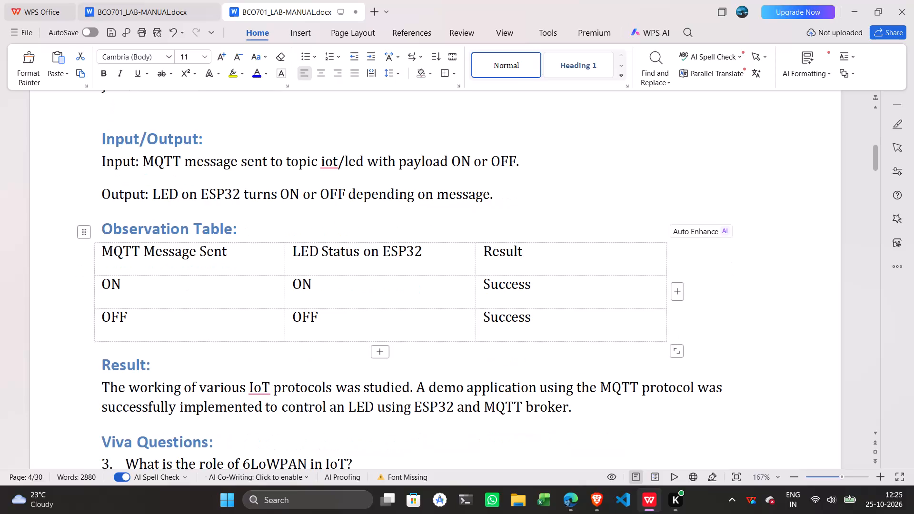
# Continue reviewing Experiment 1 in the lab manual, from the Observation Table and Result on to the Viva Questions.
pyautogui.scroll(-3, 594, 367)
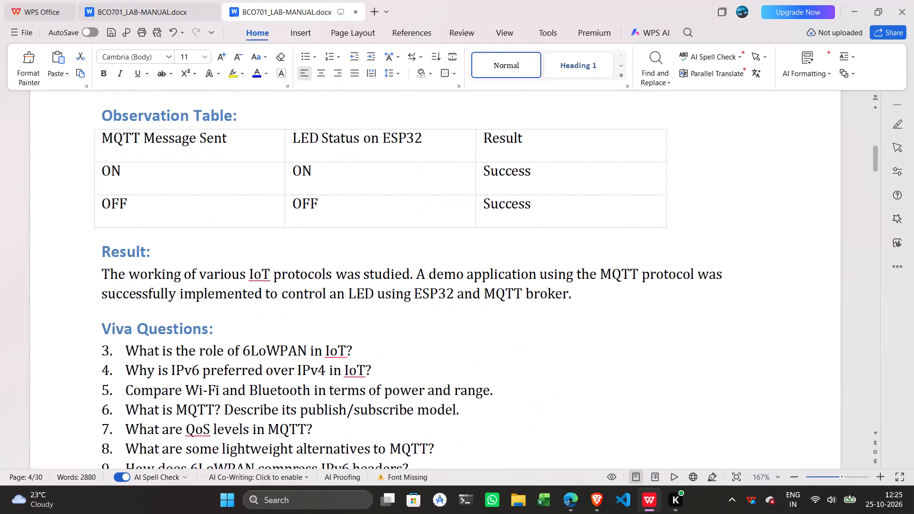
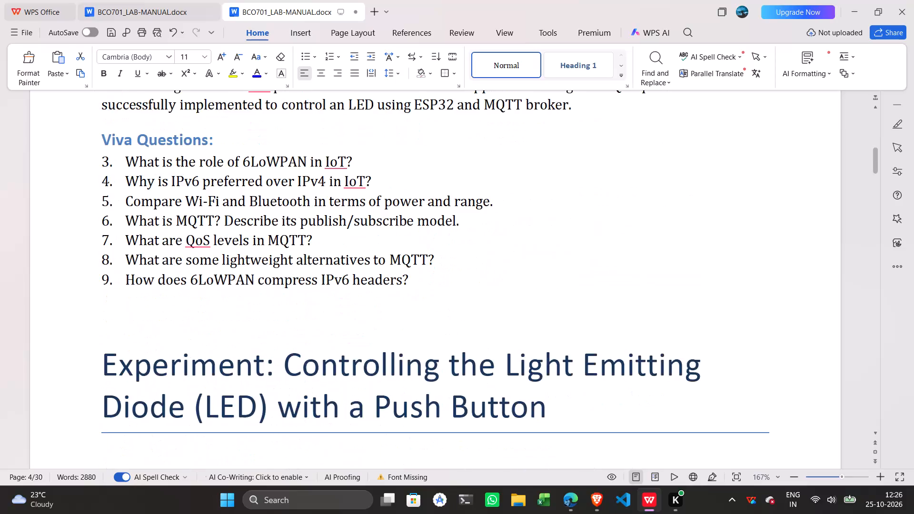
# Look through the push-button LED experiment that follows the Viva Questions, covering its aim, components, circuit diagram and Arduino code.
pyautogui.scroll(-5, 645, 334)
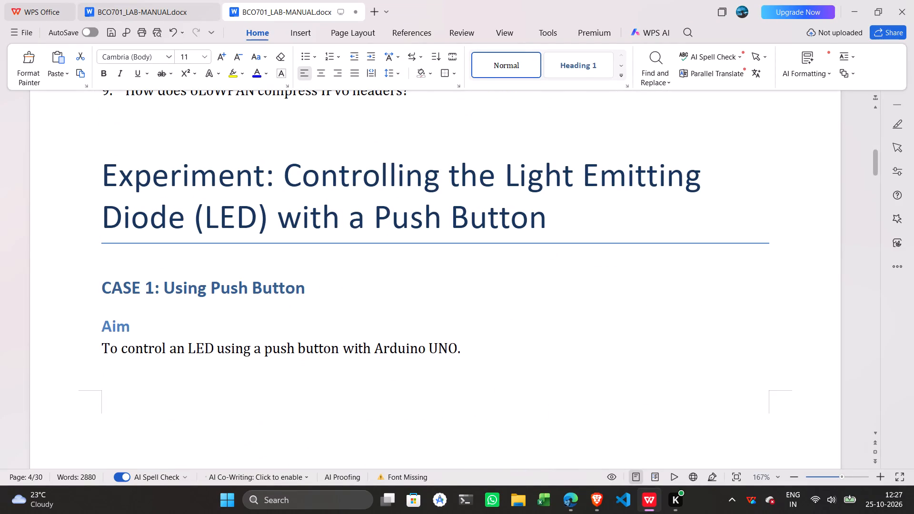
pyautogui.scroll(-15, 420, 235)
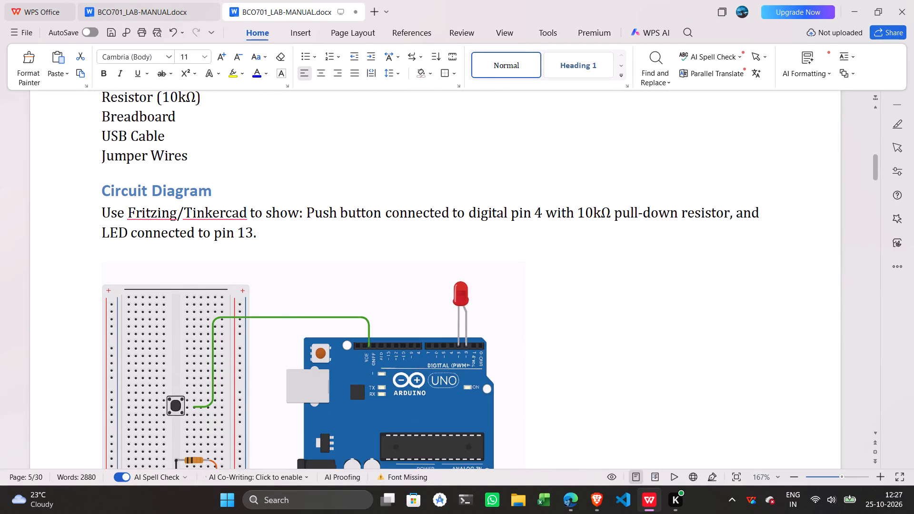
pyautogui.scroll(-19, 419, 225)
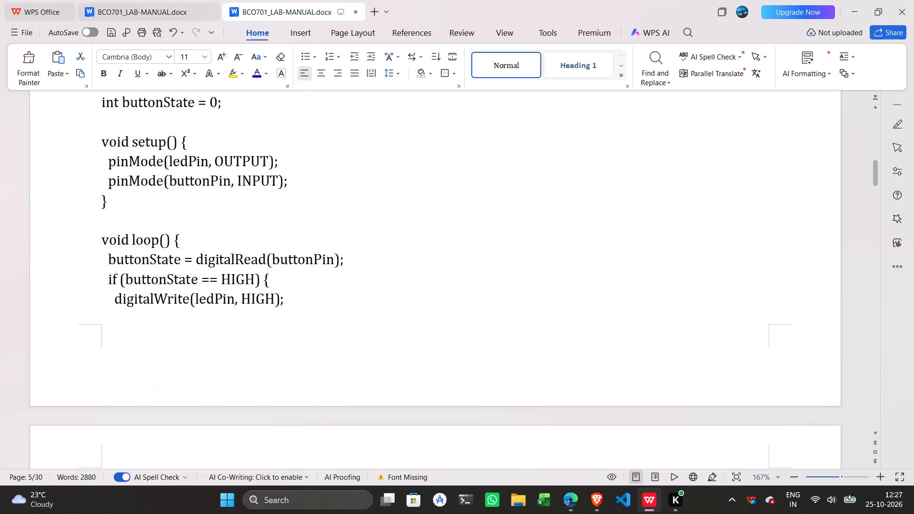
pyautogui.scroll(-5, 416, 215)
# Number the "Experiment: Controlling the Light Emitting Diode (LED) with a Push Button" title as Experiment 2, with a space before the number.
pyautogui.scroll(20, 416, 215)
pyautogui.scroll(1, 416, 215)
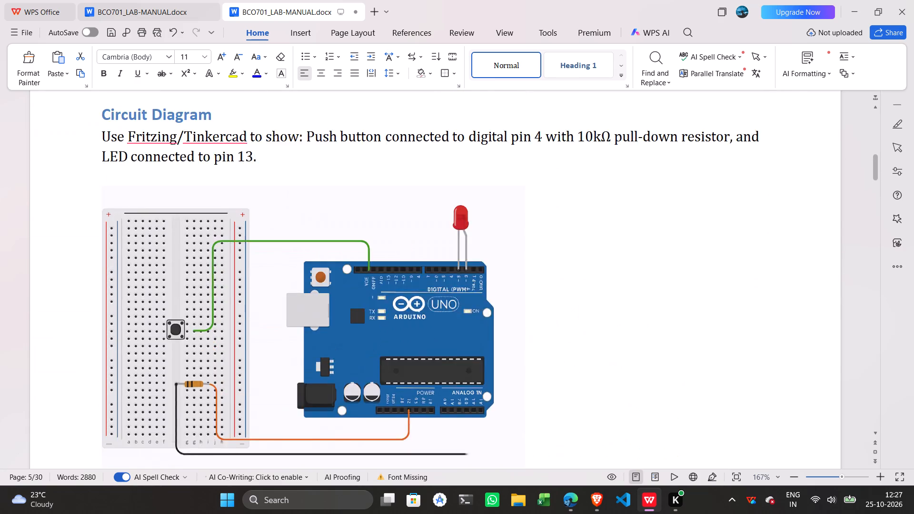
pyautogui.scroll(20, 417, 214)
pyautogui.scroll(2, 417, 214)
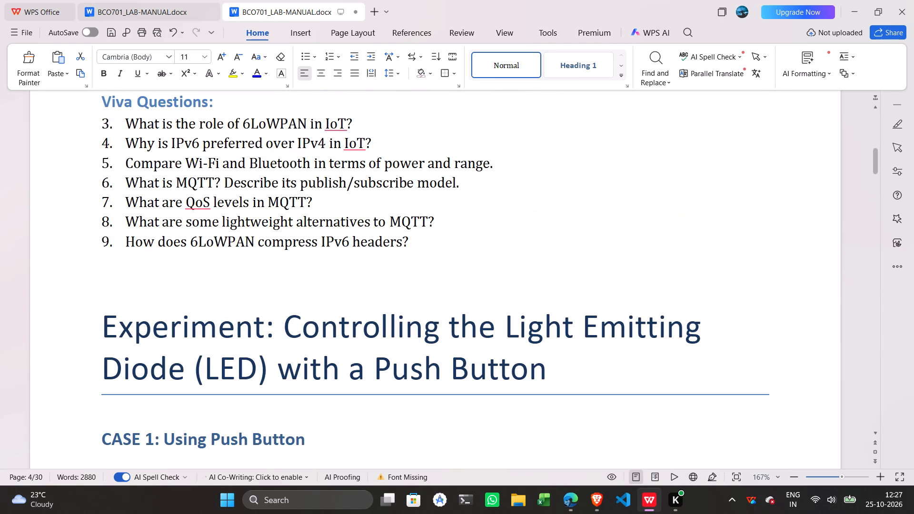
pyautogui.click(268, 323)
pyautogui.press('2')
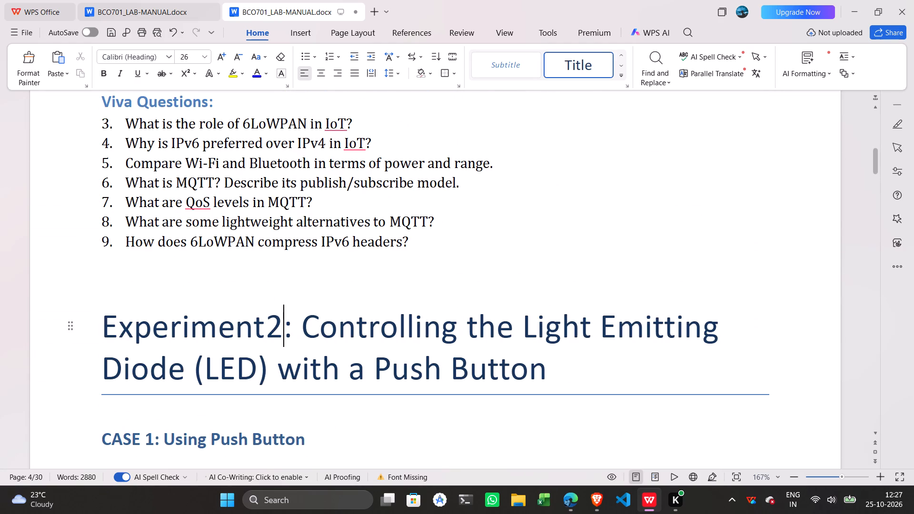
pyautogui.press('Left')
pyautogui.press('space')
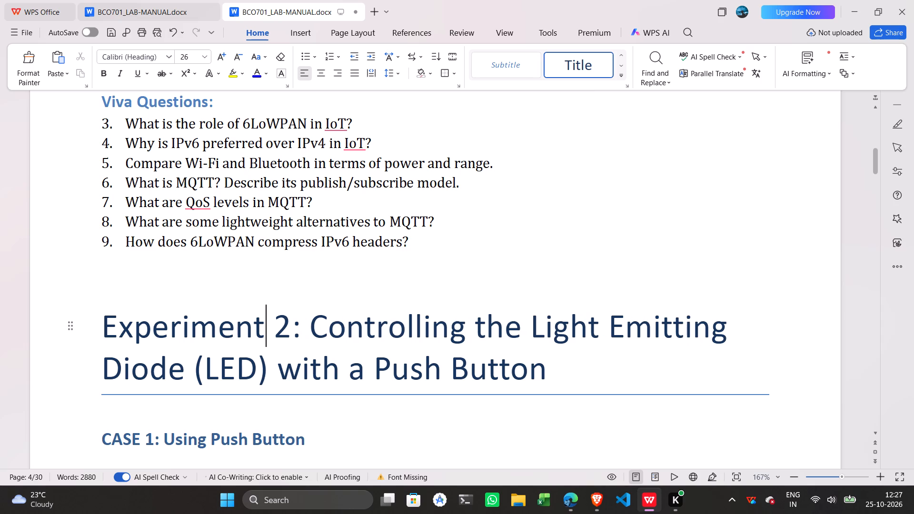
# Review Case 1 of Experiment 2, from the aim through the circuit diagram to the end of the Arduino code.
pyautogui.scroll(-5, 440, 375)
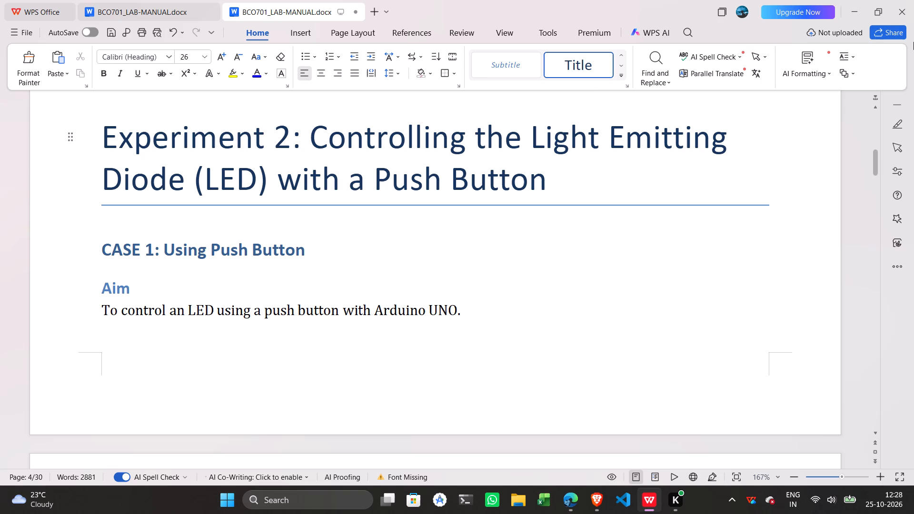
pyautogui.scroll(-1, 913, 47)
pyautogui.scroll(-2, 913, 137)
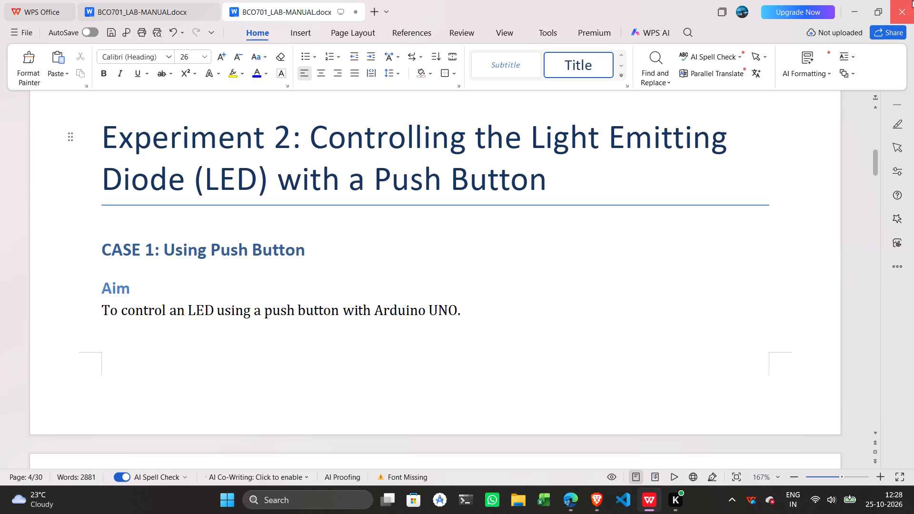
pyautogui.scroll(-2, 726, 97)
pyautogui.scroll(-10, 715, 149)
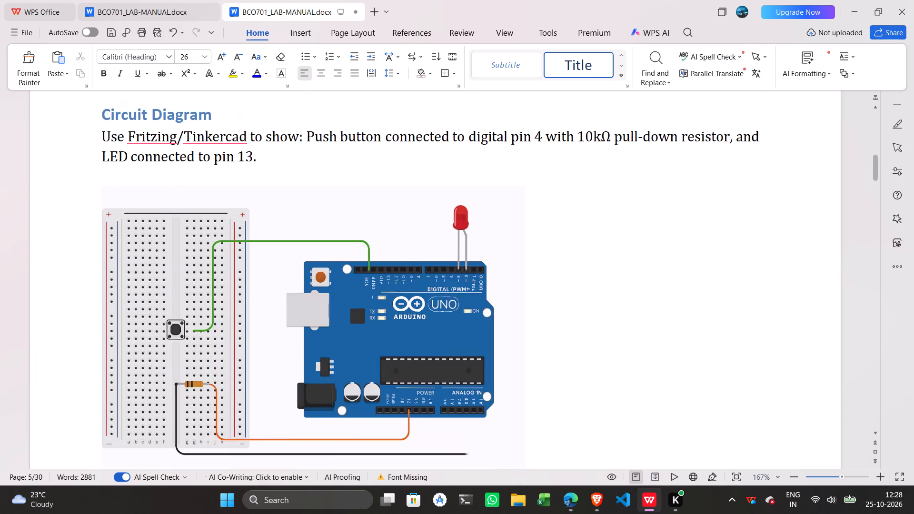
pyautogui.scroll(-20, 725, 169)
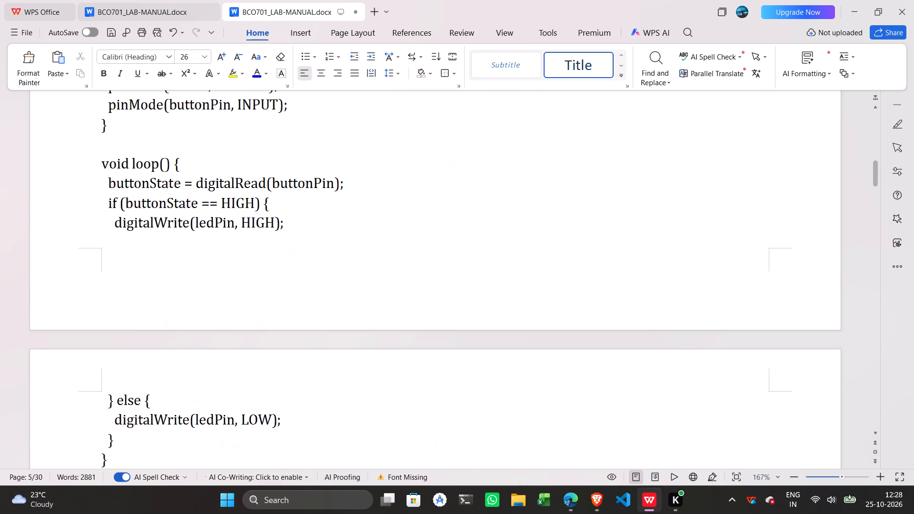
pyautogui.scroll(-4, 725, 168)
# Recheck Case 1 of Experiment 2, going back over the code, title and aim, the required components and the circuit description.
pyautogui.scroll(8, 725, 168)
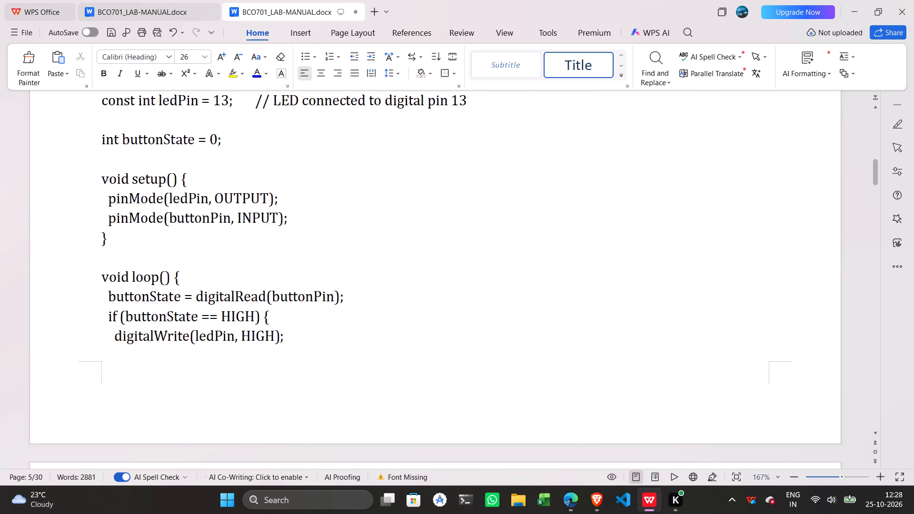
pyautogui.scroll(19, 725, 167)
pyautogui.scroll(3, 745, 153)
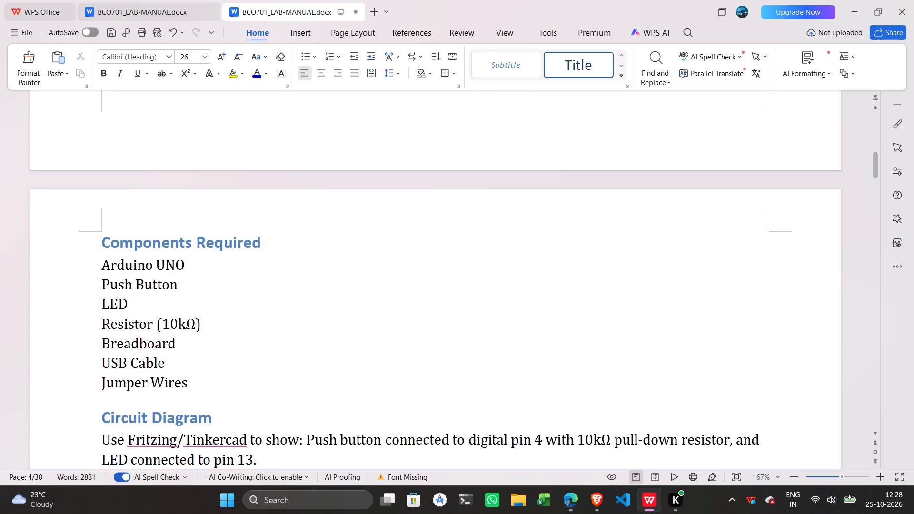
pyautogui.scroll(5, 745, 154)
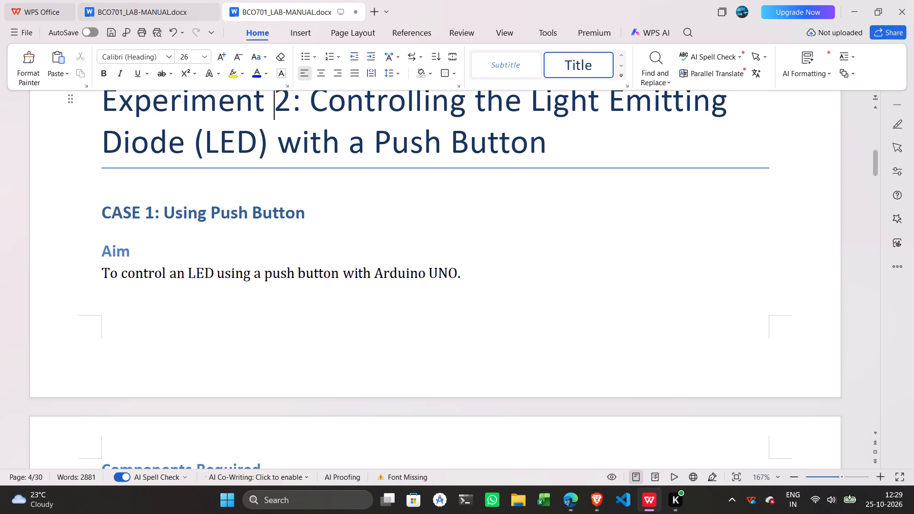
pyautogui.scroll(-4, 913, 136)
pyautogui.scroll(-8, 627, 212)
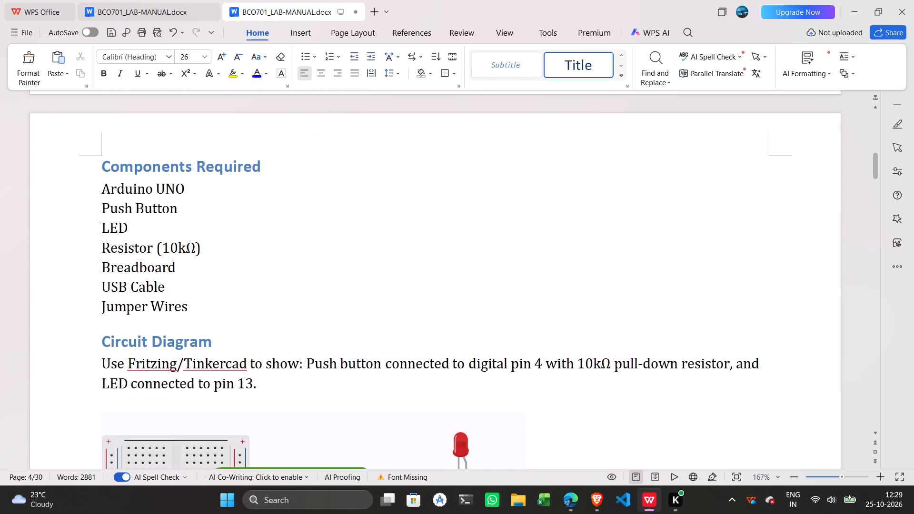
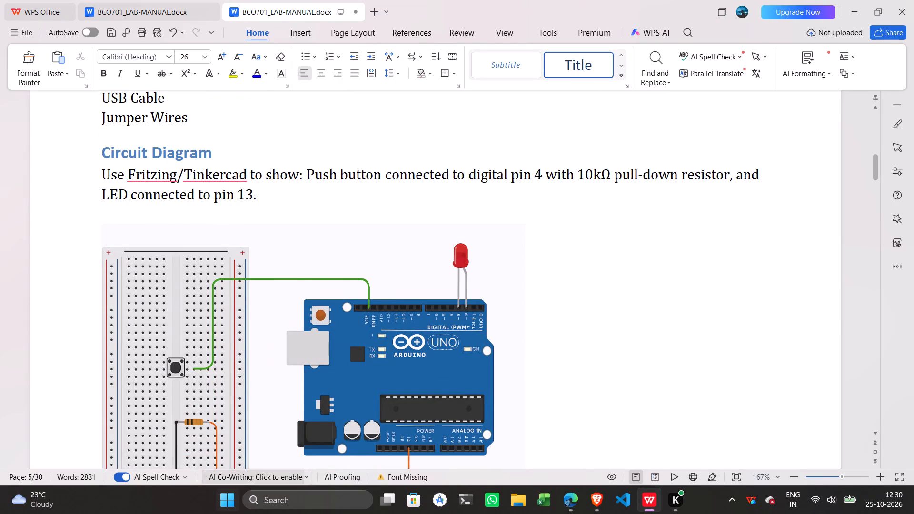
# Compare Experiment 2's circuit description and wiring diagram with the pin assignments, setup and loop in its Embedded C code.
pyautogui.scroll(-4, 239, 301)
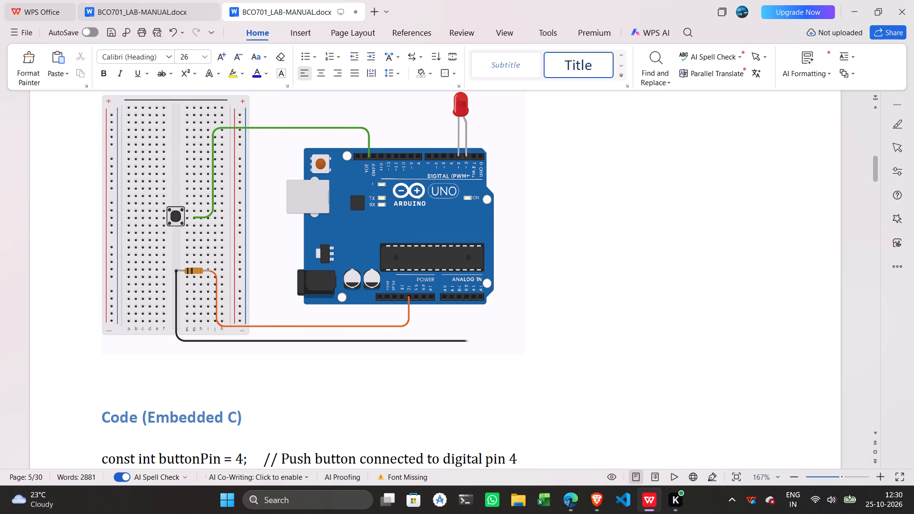
pyautogui.scroll(4, 232, 333)
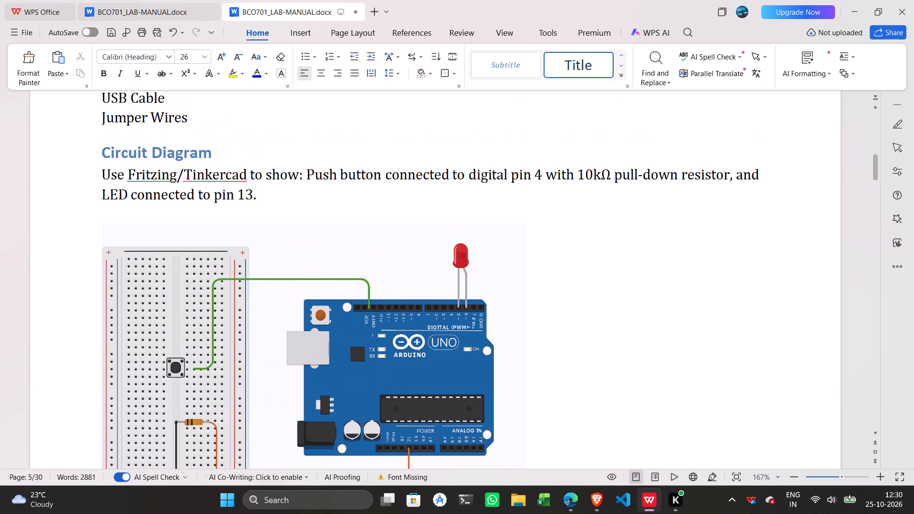
pyautogui.scroll(-9, 236, 335)
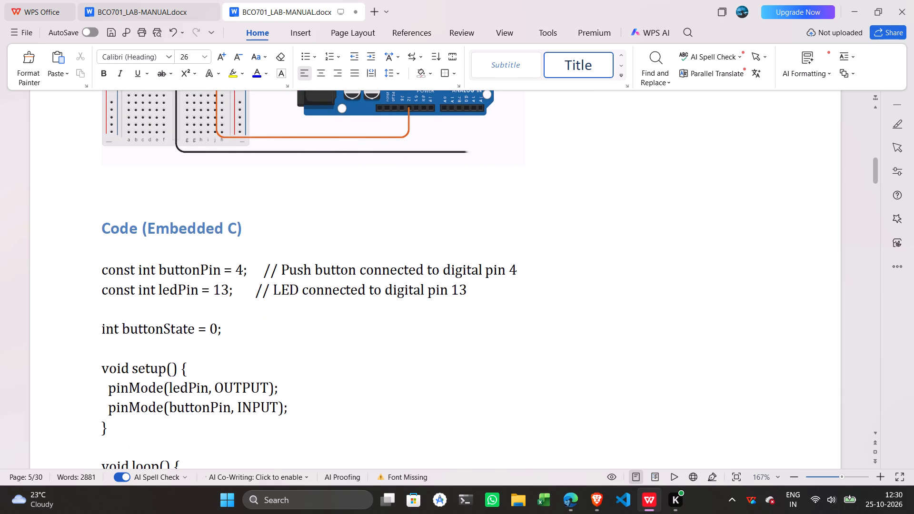
pyautogui.scroll(-2, 237, 332)
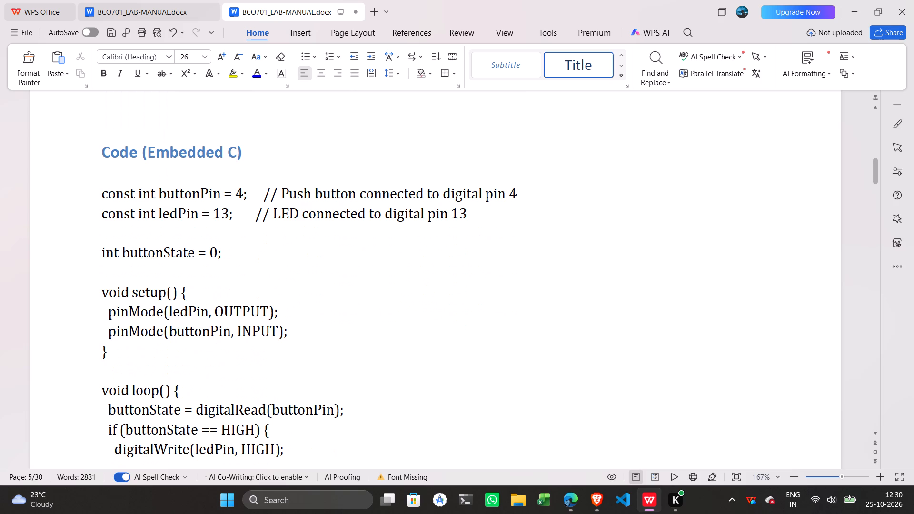
pyautogui.scroll(-3, 217, 359)
pyautogui.scroll(2, 214, 364)
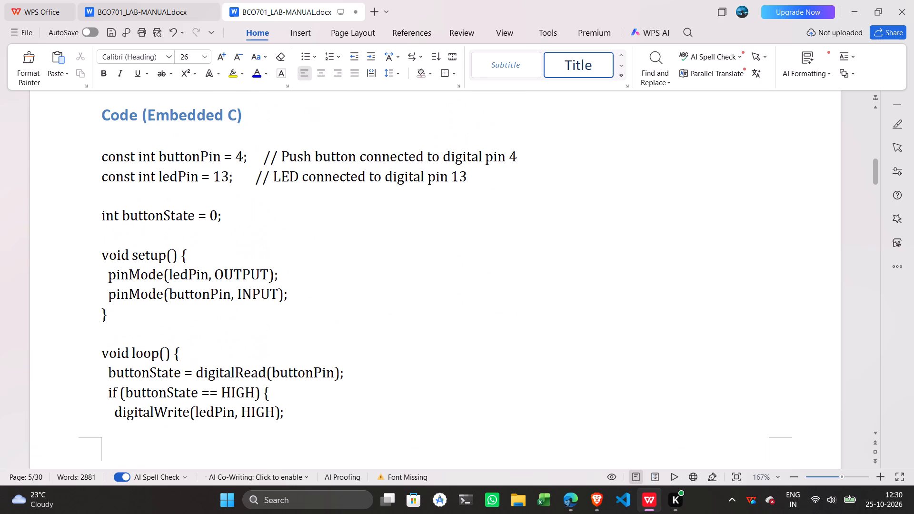
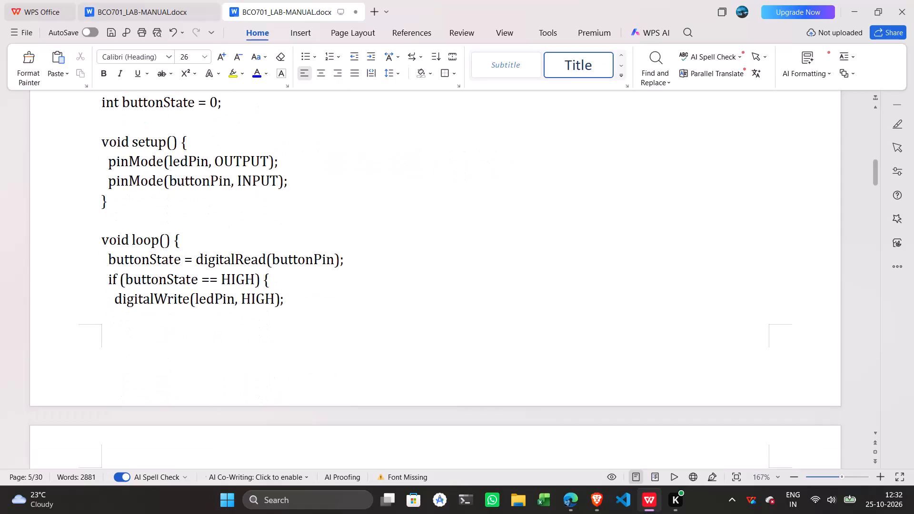
# Review the rest of Experiment 2's loop code and its Result section, through to the heading and aim of Experiment 3.
pyautogui.scroll(-3, 228, 354)
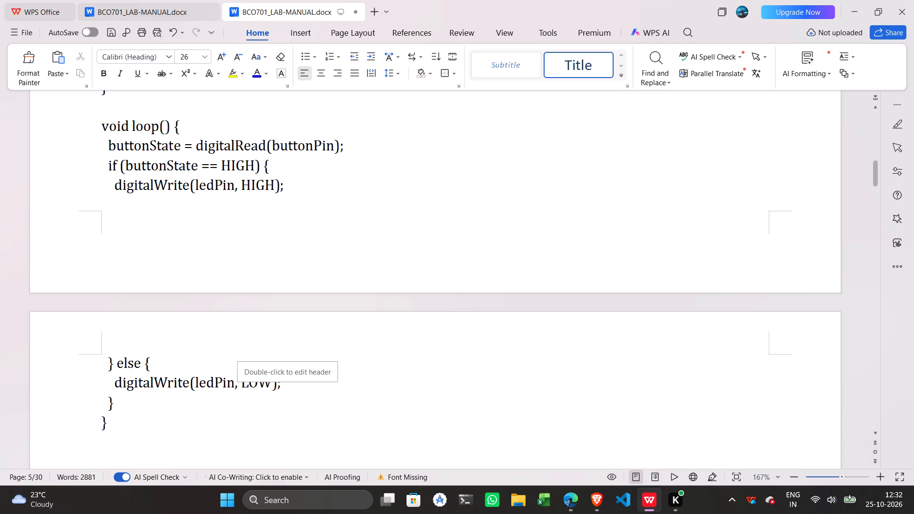
pyautogui.scroll(-4, 264, 387)
pyautogui.scroll(-2, 321, 420)
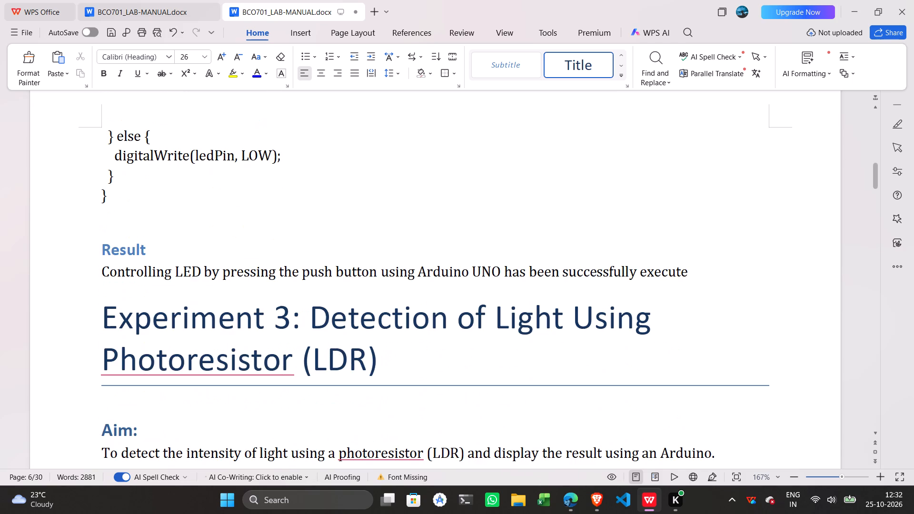
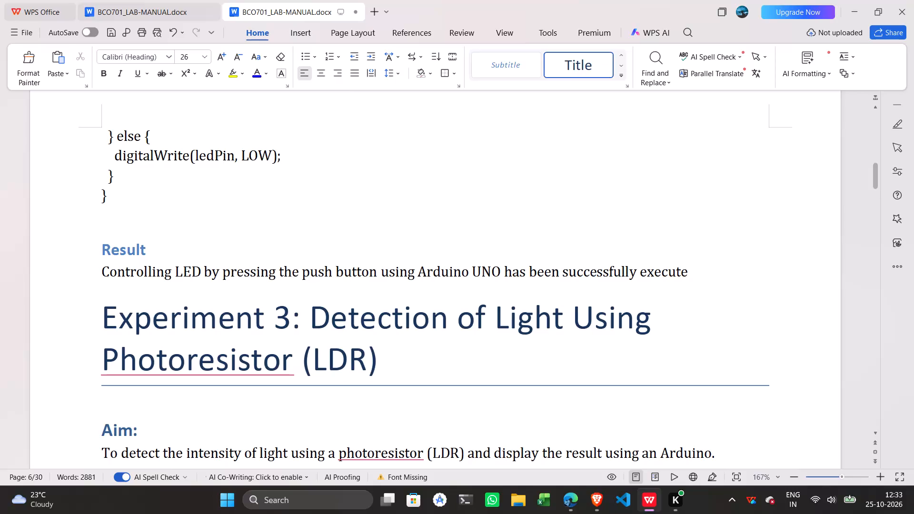
# Re-examine Experiment 2's components list, circuit diagram and push-button LED code, returning to the Experiment 3 heading.
pyautogui.click(376, 388)
pyautogui.scroll(19, 377, 387)
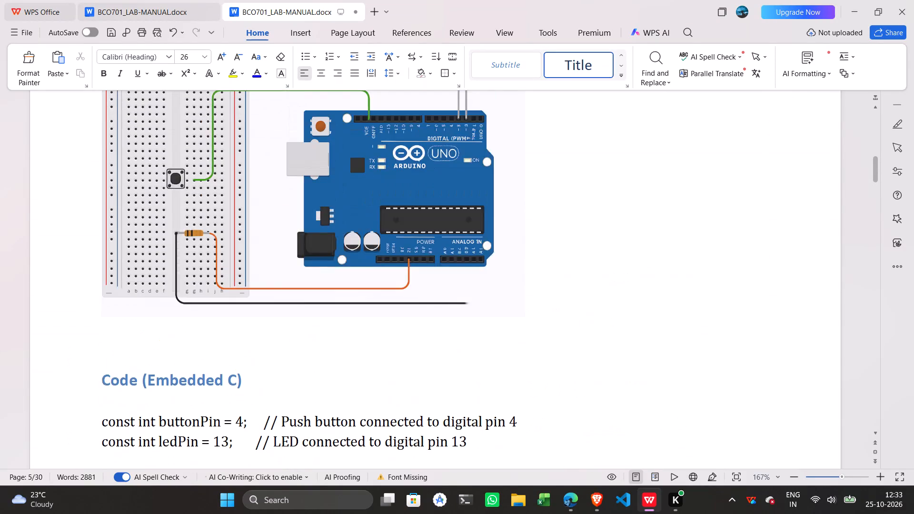
pyautogui.scroll(7, 377, 387)
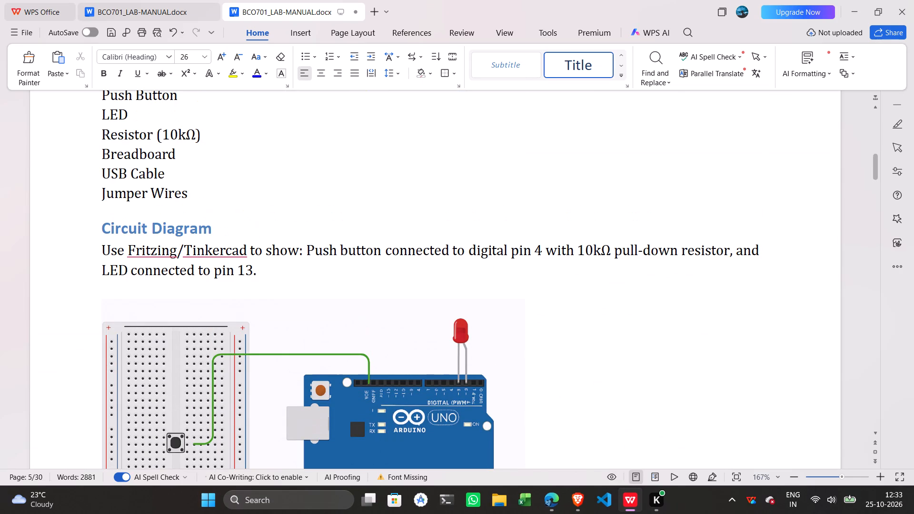
pyautogui.scroll(-4, 397, 399)
pyautogui.scroll(-6, 485, 357)
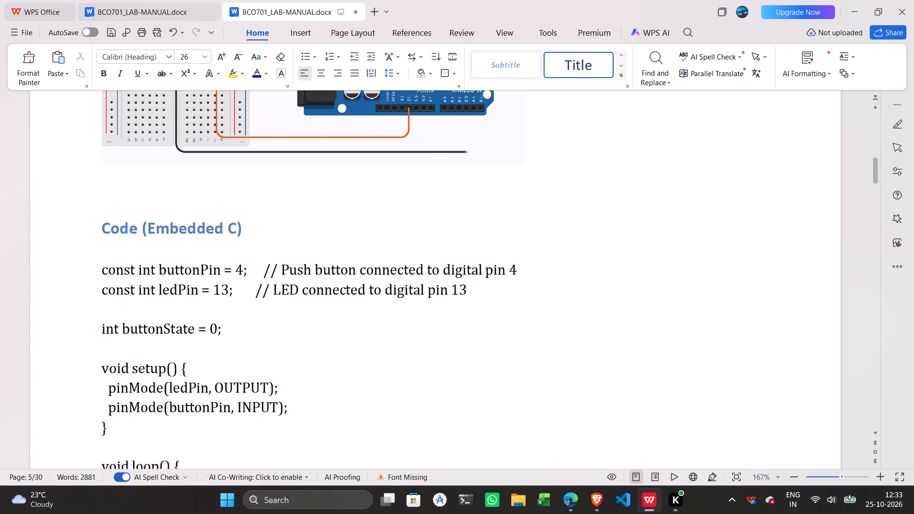
pyautogui.scroll(-18, 486, 356)
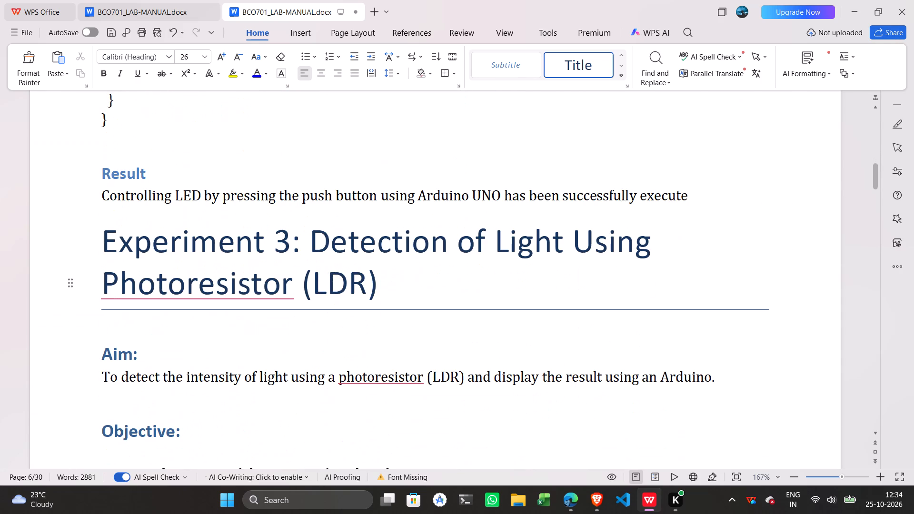
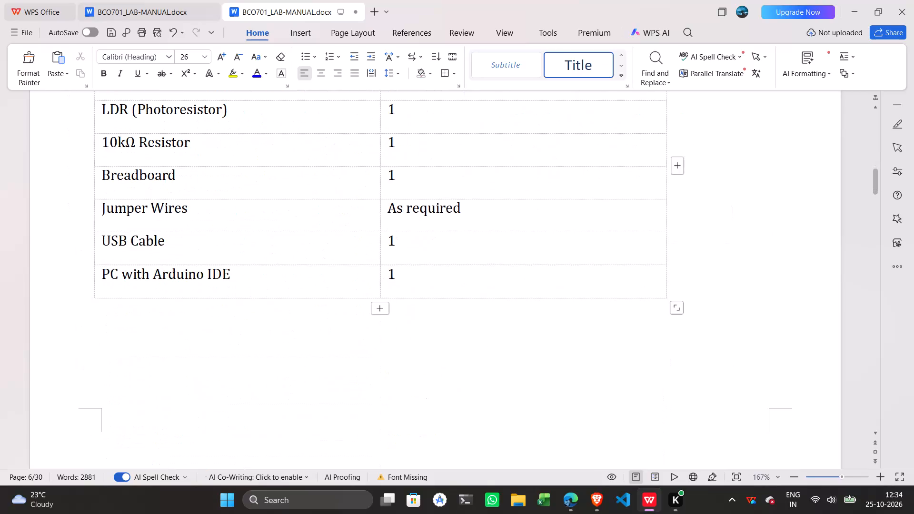
# Read through Experiment 3 from its components table past the LDR circuit, procedure and Arduino code to the input/output table and result.
pyautogui.scroll(-17, 517, 388)
pyautogui.scroll(-4, 517, 388)
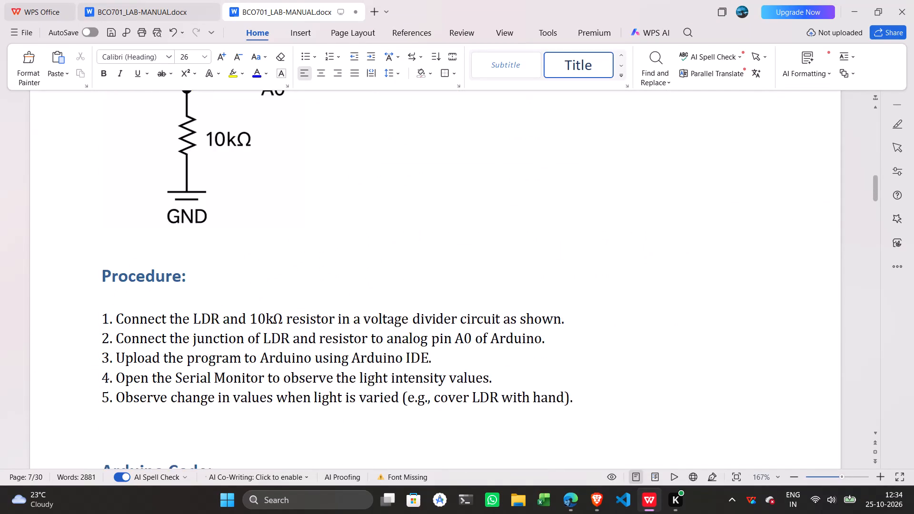
pyautogui.scroll(-5, 518, 384)
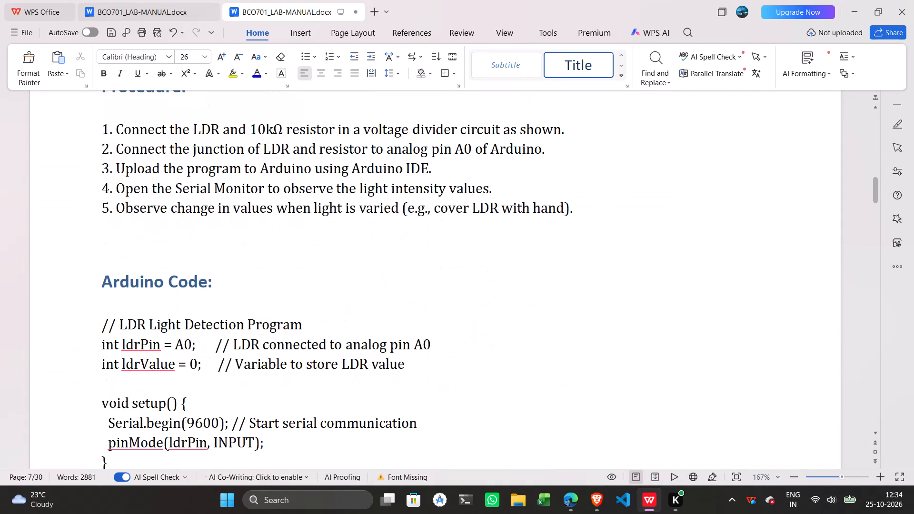
pyautogui.scroll(-12, 518, 384)
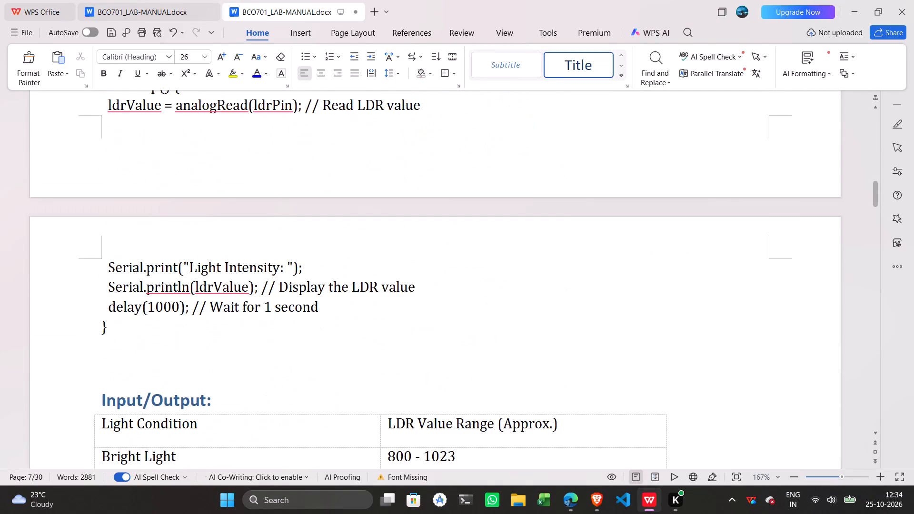
pyautogui.scroll(-10, 518, 384)
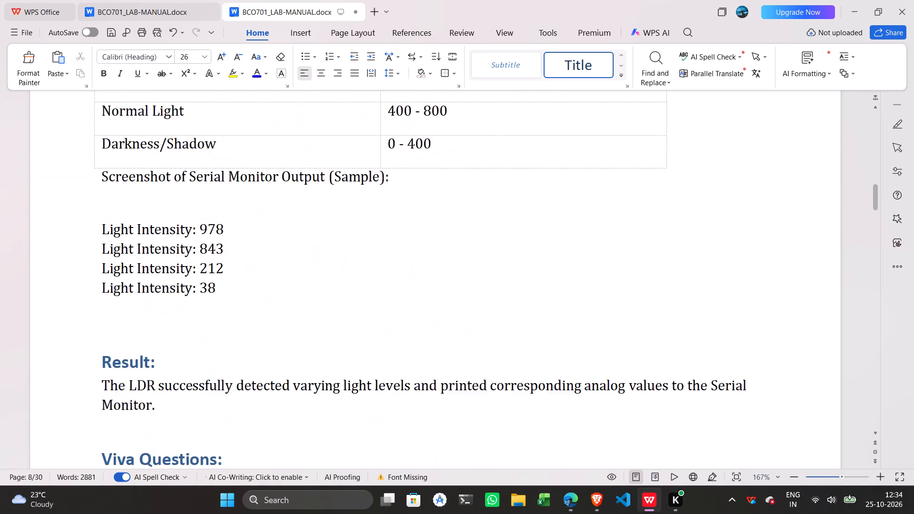
pyautogui.scroll(-4, 518, 384)
# Recheck Experiment 3's input/output table, procedure, LDR circuit diagram and components, going back to its title, aim and objective.
pyautogui.scroll(9, 518, 384)
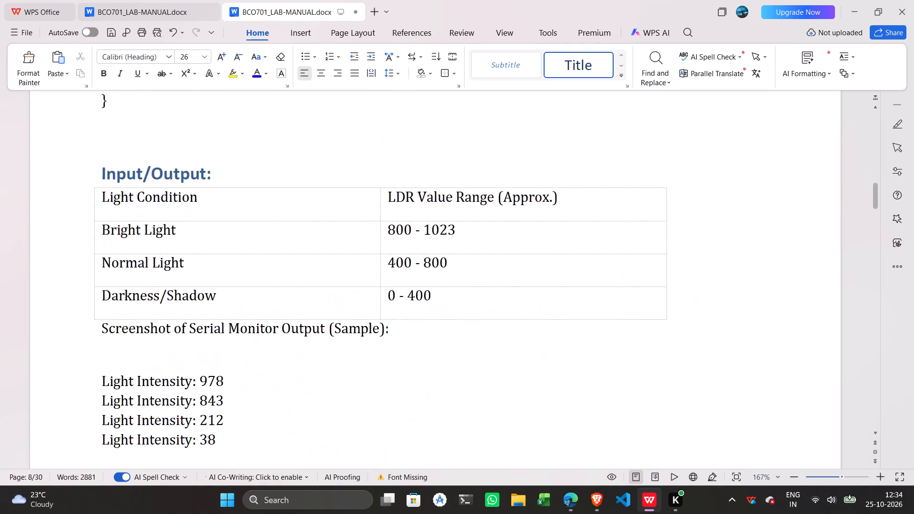
pyautogui.scroll(14, 518, 384)
pyautogui.scroll(9, 517, 381)
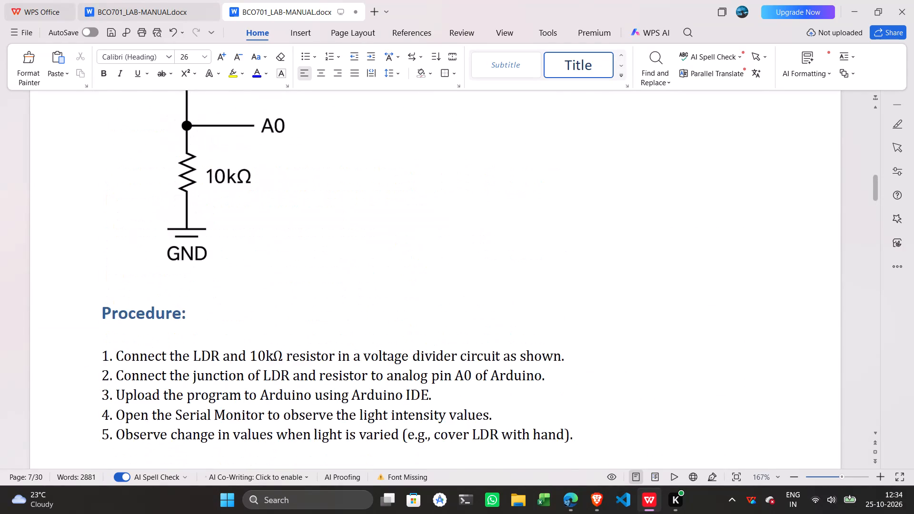
pyautogui.scroll(19, 518, 381)
pyautogui.scroll(4, 519, 378)
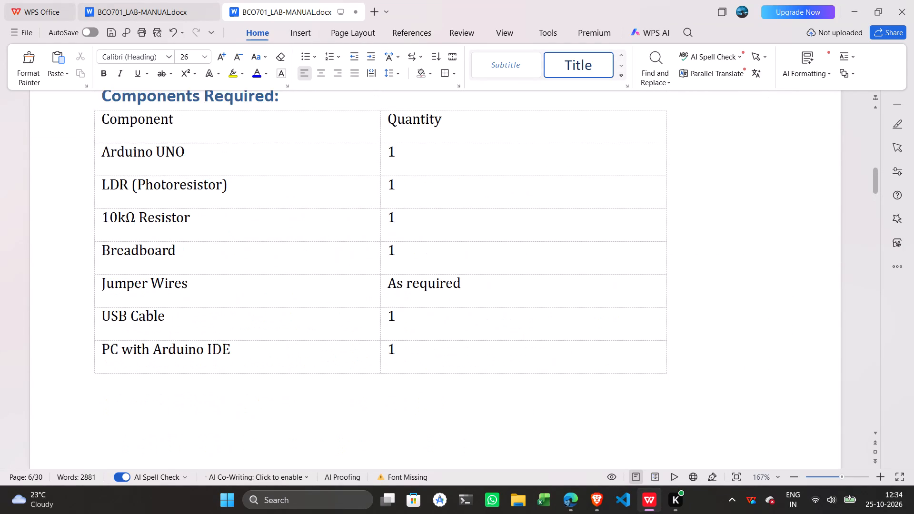
pyautogui.scroll(8, 519, 378)
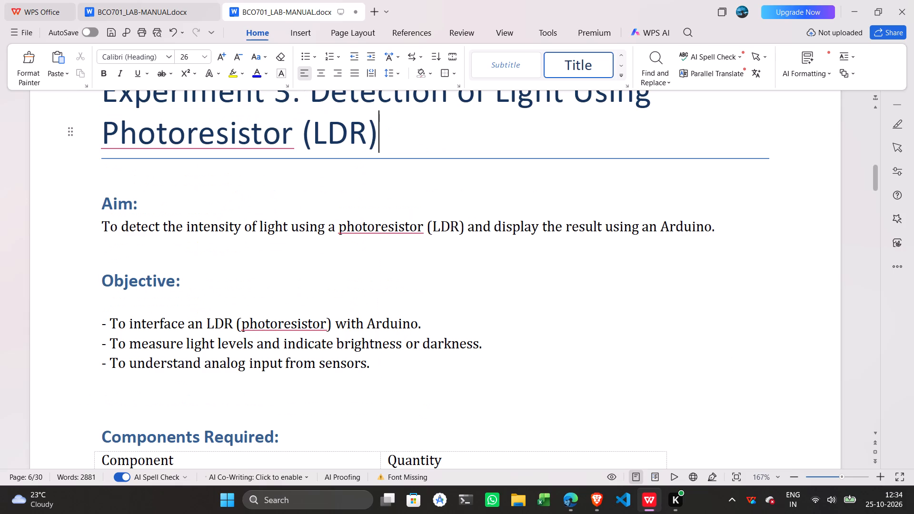
pyautogui.scroll(1, 517, 393)
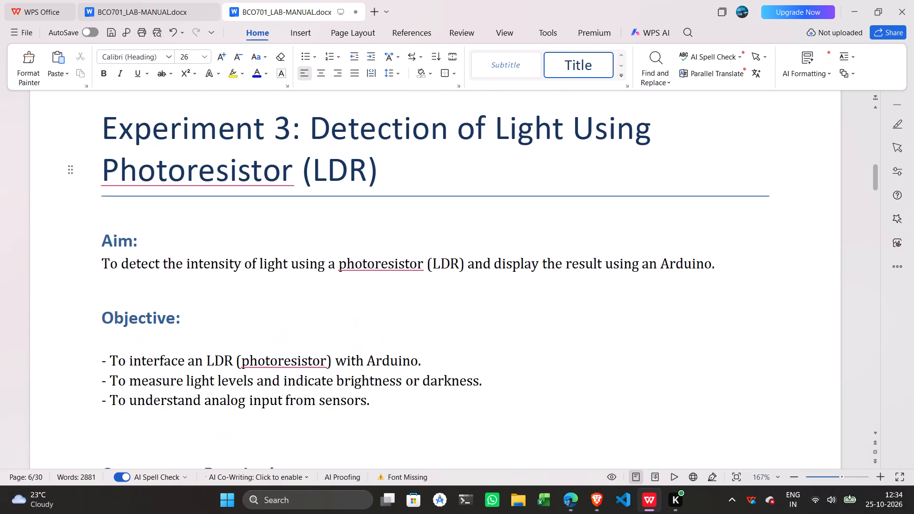
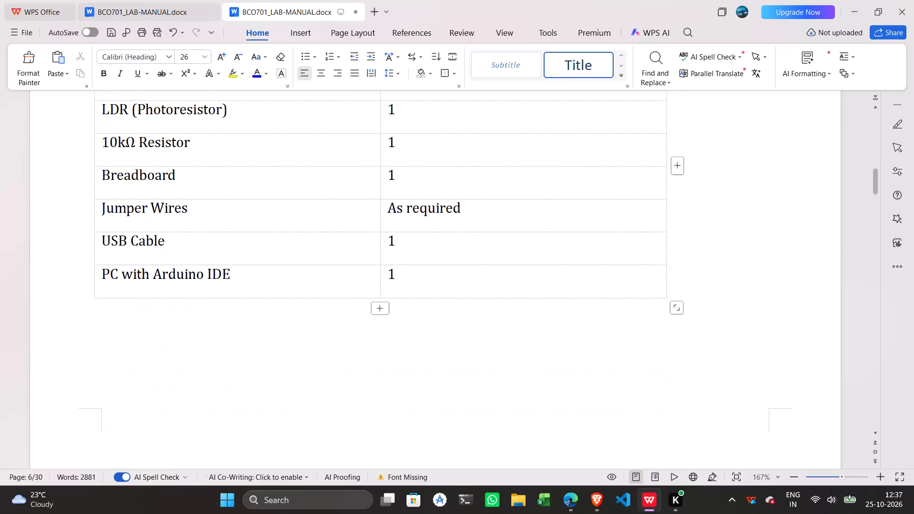
# Review Experiment 3 from the components table through the LDR circuit diagram and procedure to the start of the Arduino code.
pyautogui.scroll(-10, 414, 248)
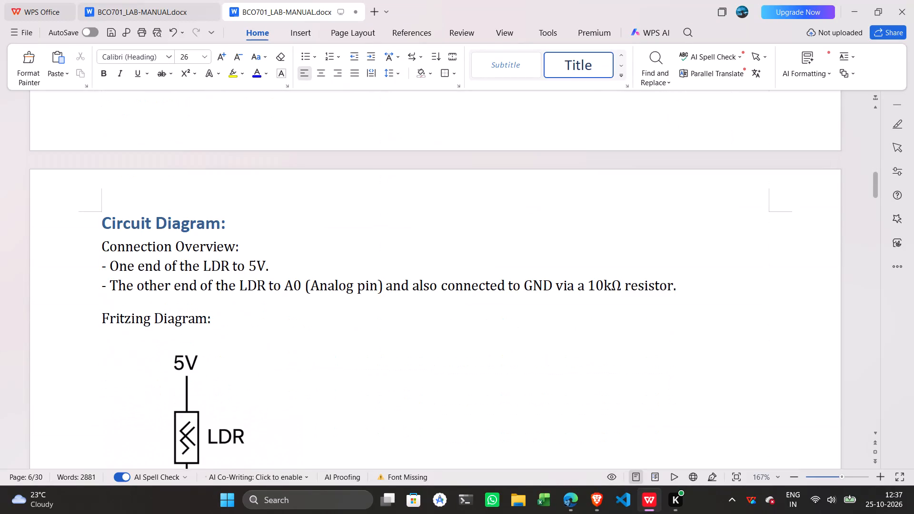
pyautogui.scroll(-2, 415, 259)
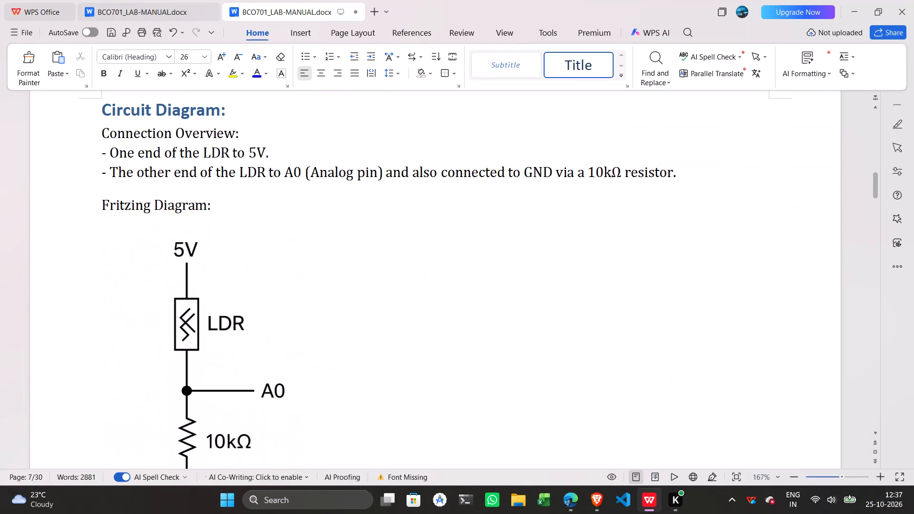
pyautogui.scroll(-1, 415, 259)
pyautogui.click(234, 287)
pyautogui.click(476, 289)
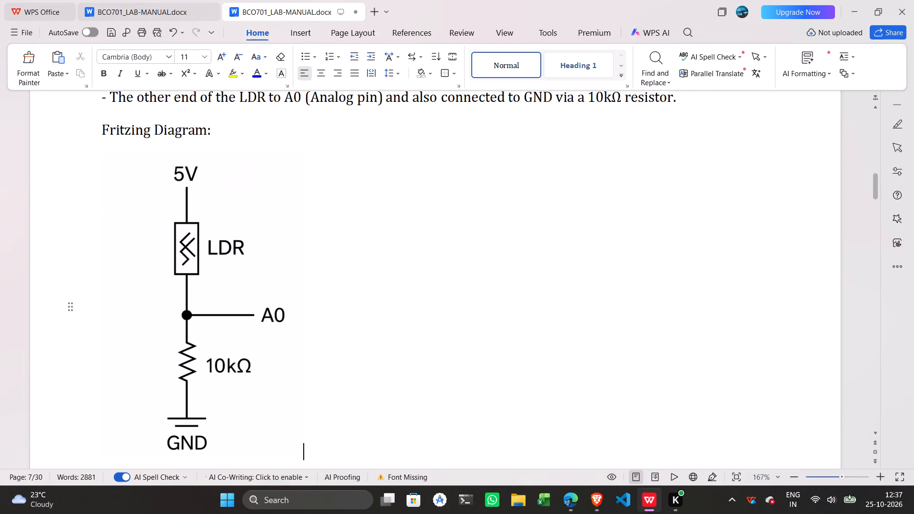
pyautogui.scroll(-3, 438, 268)
pyautogui.scroll(5, 439, 270)
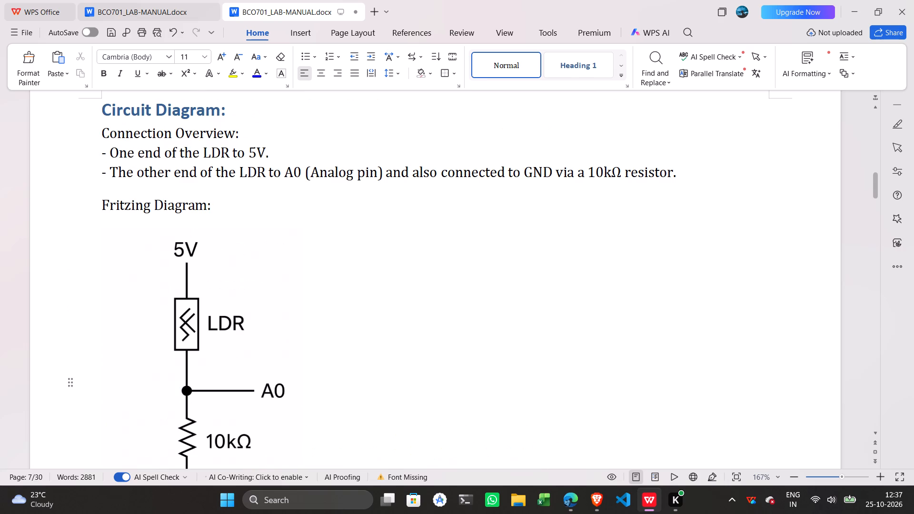
pyautogui.scroll(-11, 440, 270)
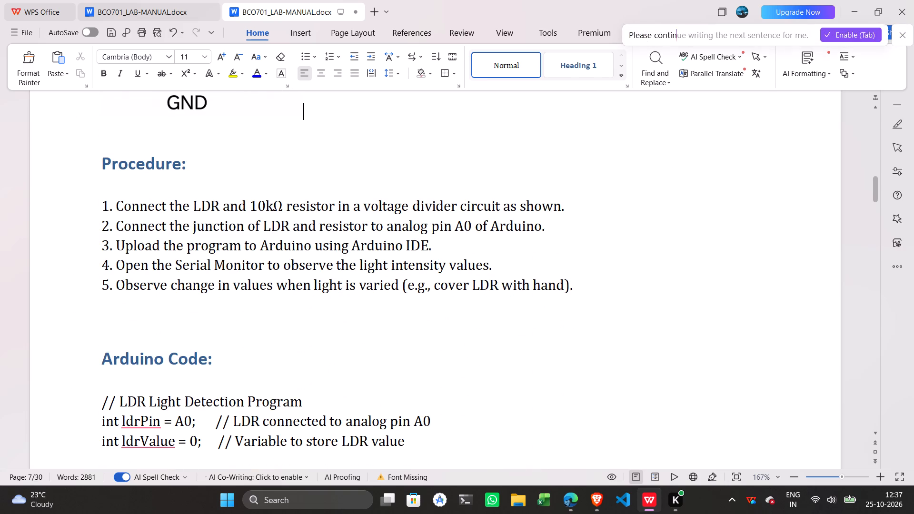
pyautogui.scroll(-2, 173, 273)
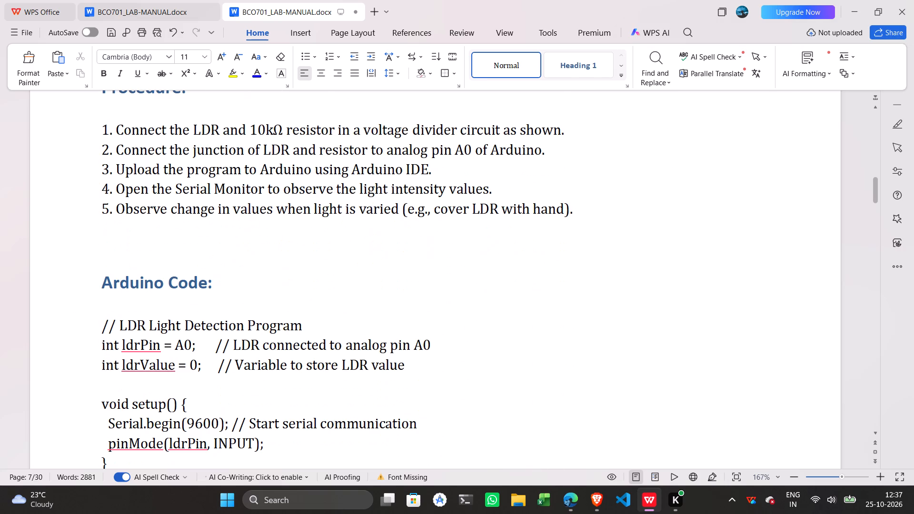
pyautogui.scroll(-2, 174, 272)
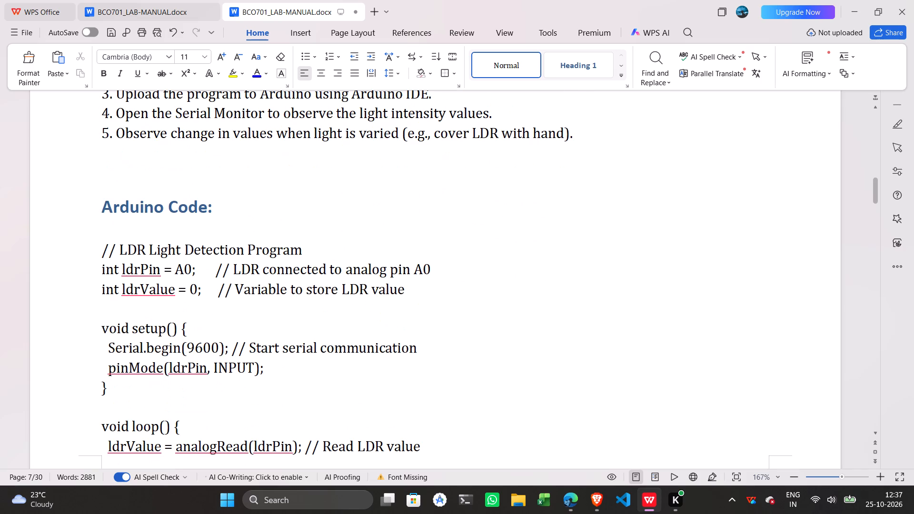
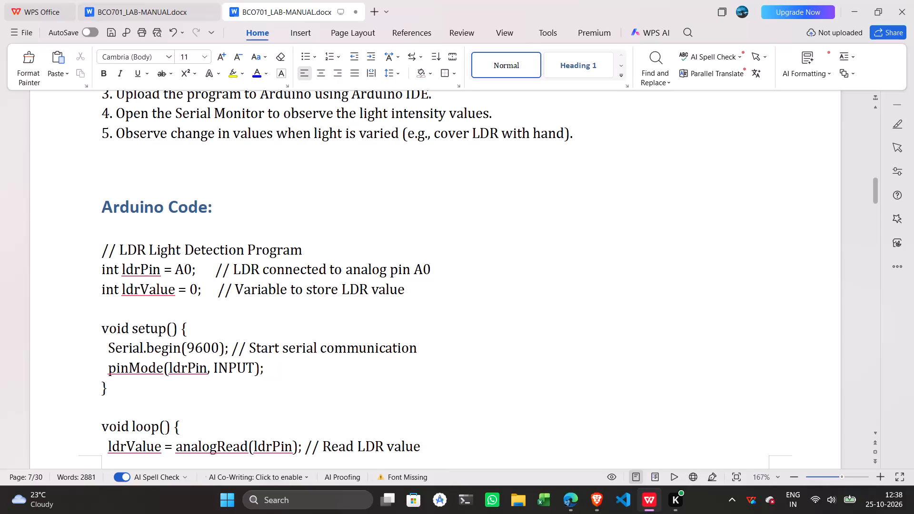
# Review the rest of Experiment 3's LDR Arduino code, from the setup function through the loop to the Input/Output table.
pyautogui.scroll(-5, 424, 291)
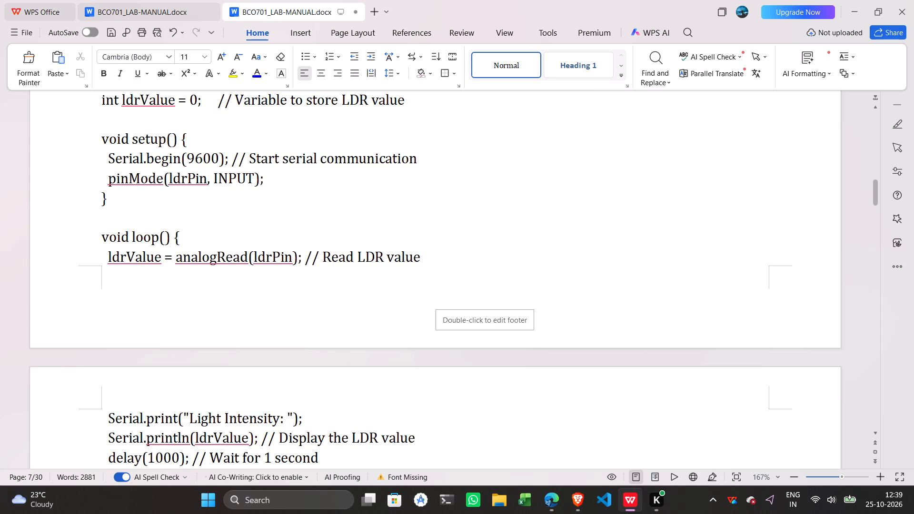
pyautogui.scroll(-4, 342, 304)
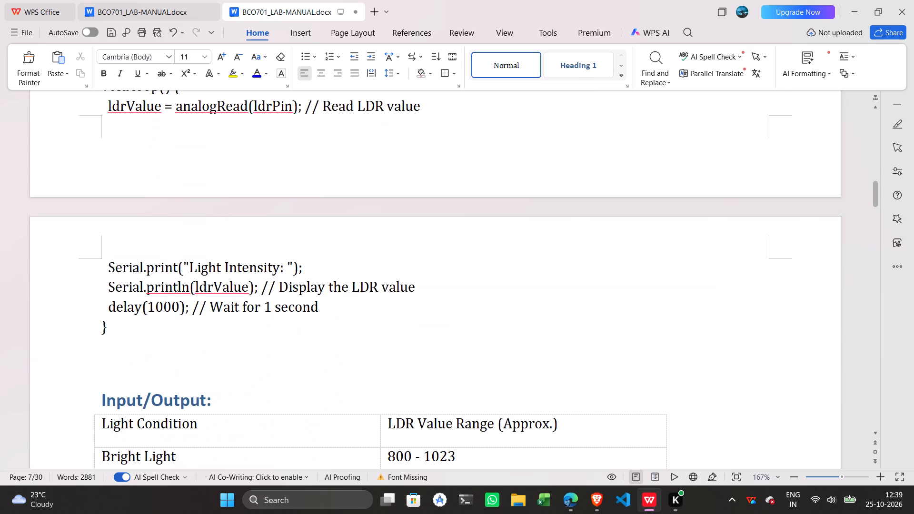
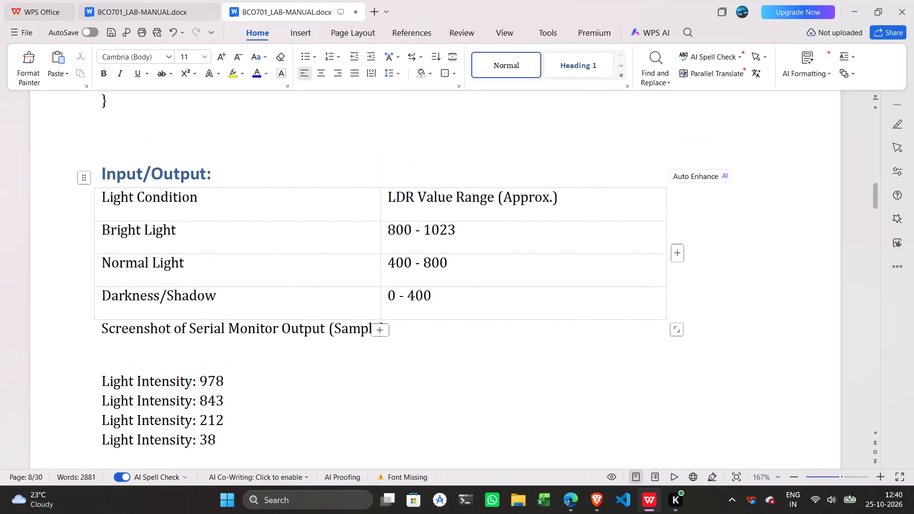
# Review Experiment 3's sample Serial Monitor output and its Result section, down to the start of the Viva Questions.
pyautogui.scroll(-3, 449, 218)
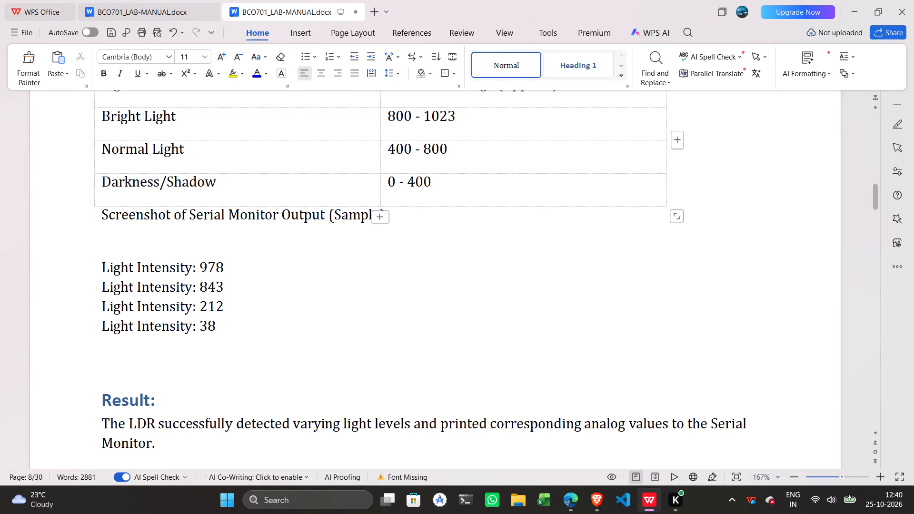
pyautogui.click(274, 301)
pyautogui.click(250, 276)
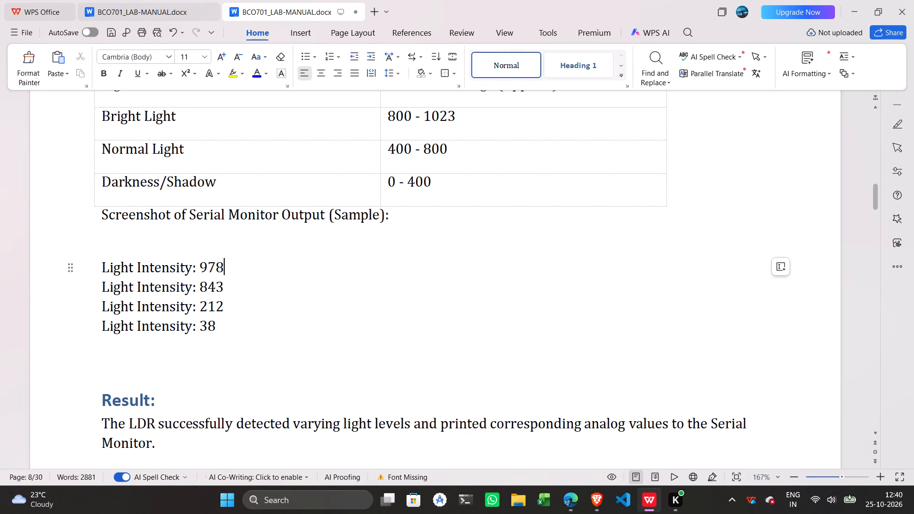
pyautogui.scroll(-1, 473, 289)
pyautogui.scroll(-2, 425, 330)
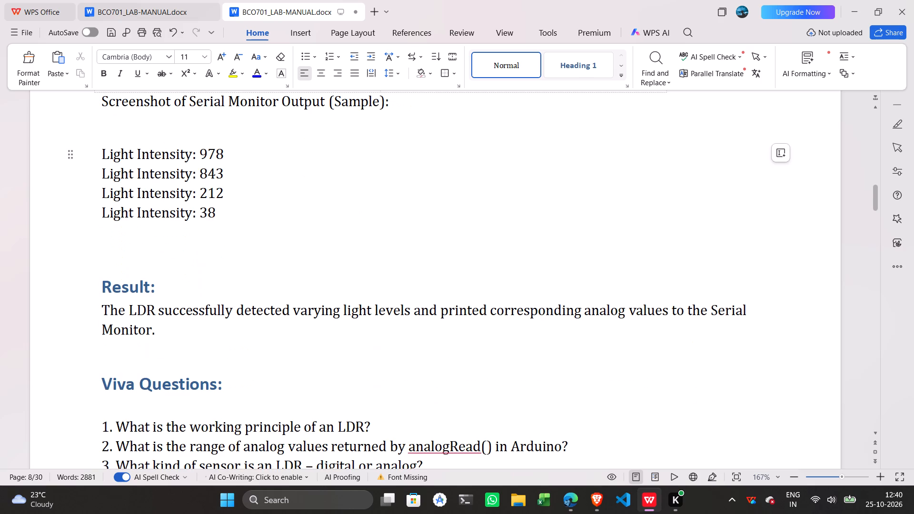
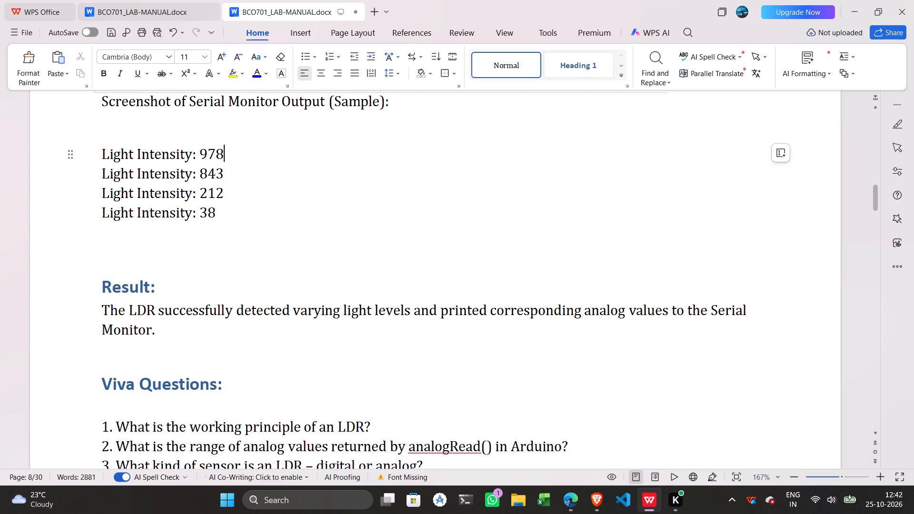
# Review Experiment 3's Viva Questions, and go back over its Arduino code and Procedure up to the LDR Circuit Diagram.
pyautogui.scroll(-10, 426, 327)
pyautogui.scroll(8, 421, 332)
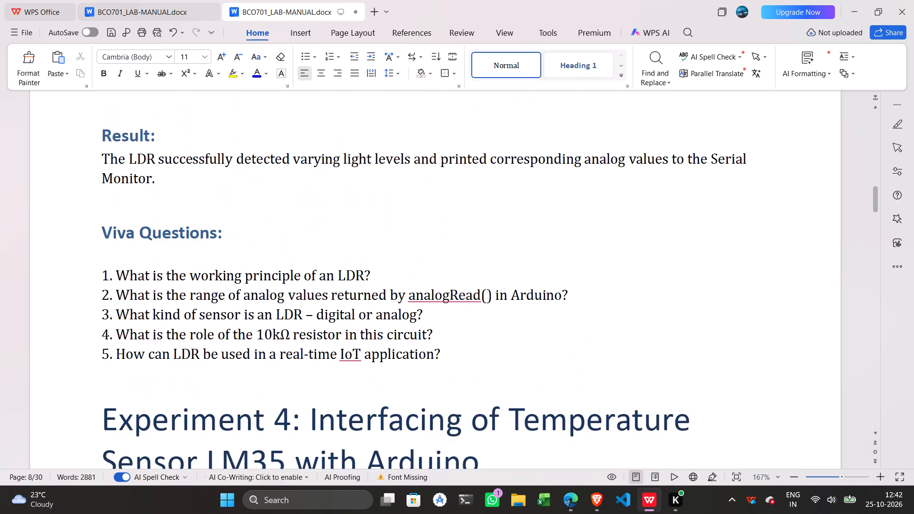
pyautogui.scroll(15, 436, 261)
pyautogui.scroll(6, 437, 261)
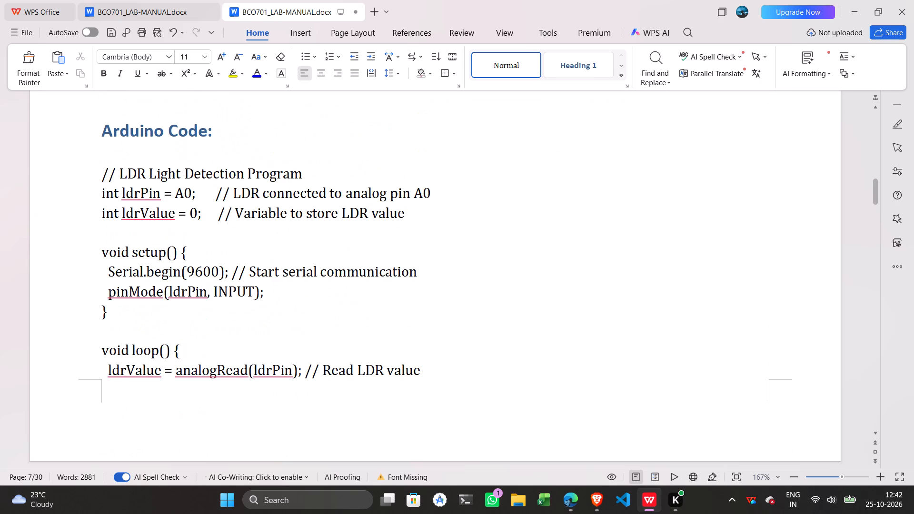
pyautogui.scroll(9, 434, 261)
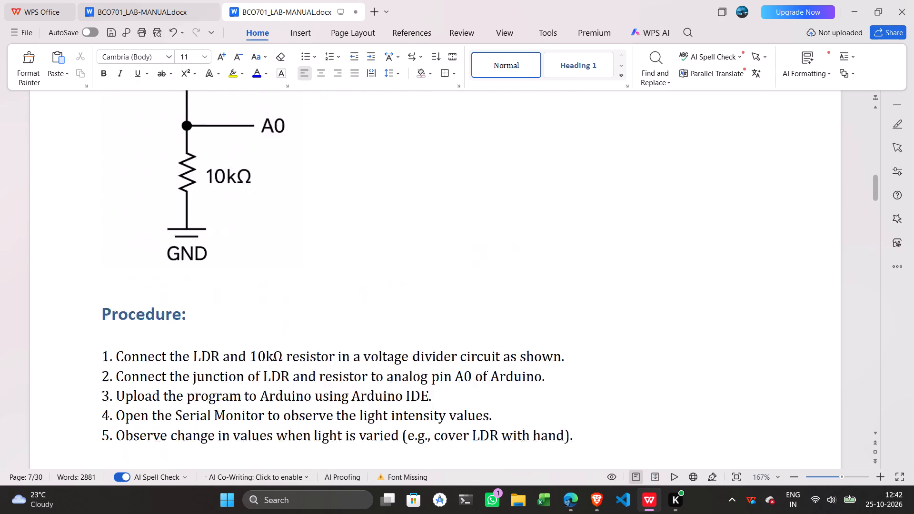
pyautogui.scroll(8, 442, 257)
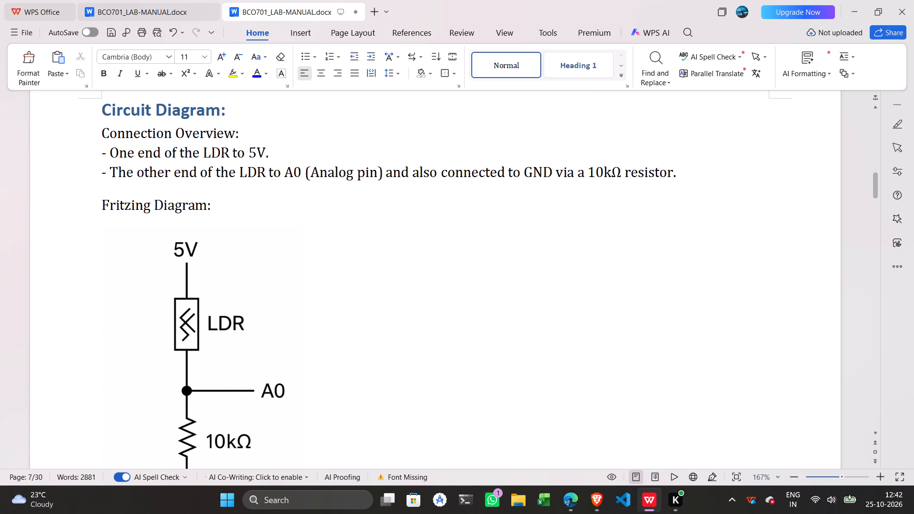
# Reread the rest of Experiment 3 from its Circuit Diagram and continue to Experiment 4's LM35 Aim and Objective.
pyautogui.scroll(-7, 471, 236)
pyautogui.scroll(-20, 474, 247)
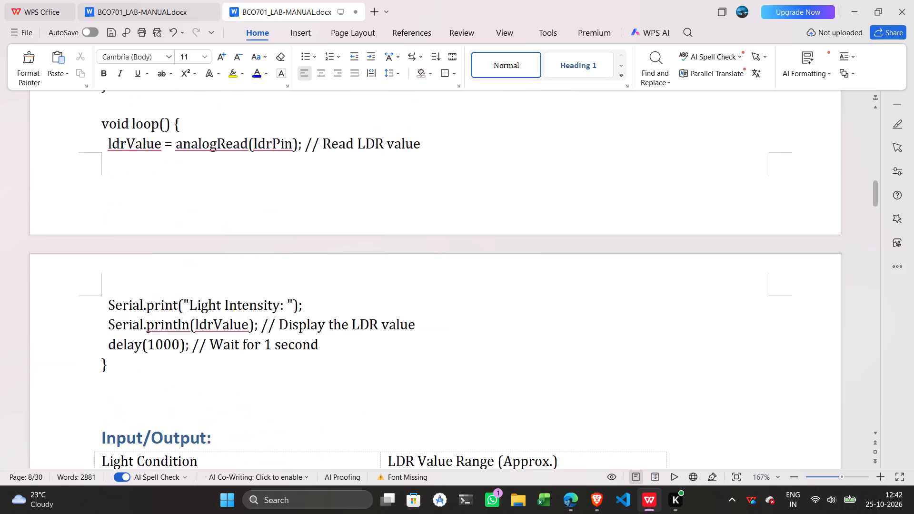
pyautogui.scroll(-20, 475, 248)
pyautogui.scroll(-5, 475, 248)
pyautogui.scroll(3, 473, 248)
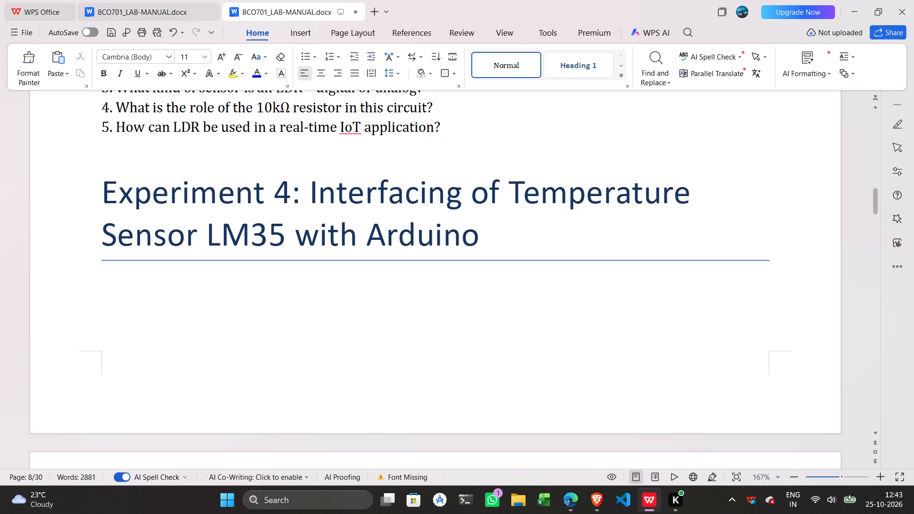
pyautogui.scroll(-8, 498, 152)
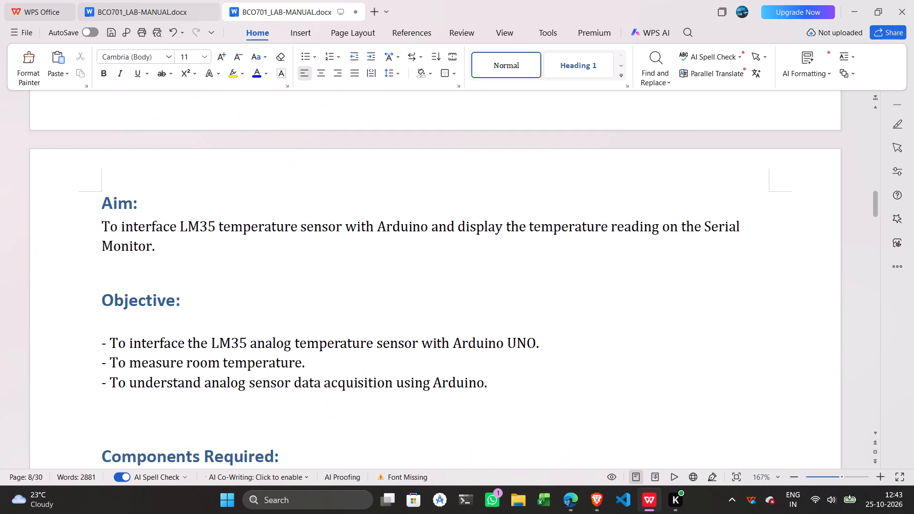
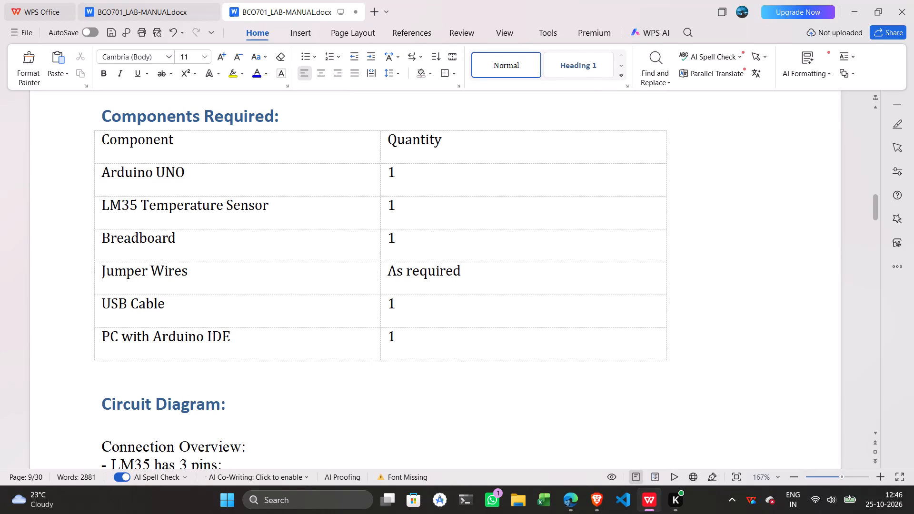
# Look over Experiment 4's Components Required and LM35 Circuit Diagram, and go back to Experiment 3's LDR Procedure and Circuit Diagram.
pyautogui.scroll(-4, 565, 480)
pyautogui.scroll(-13, 508, 424)
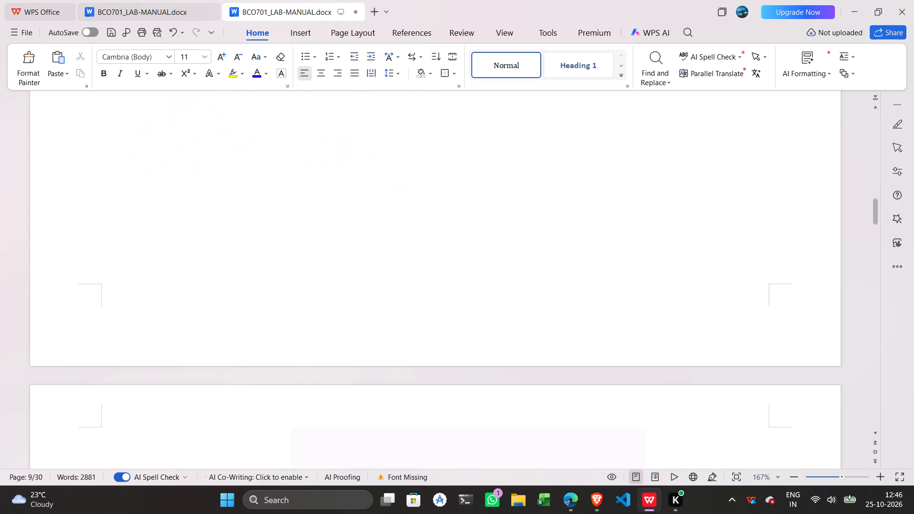
pyautogui.scroll(-8, 508, 409)
pyautogui.scroll(18, 508, 407)
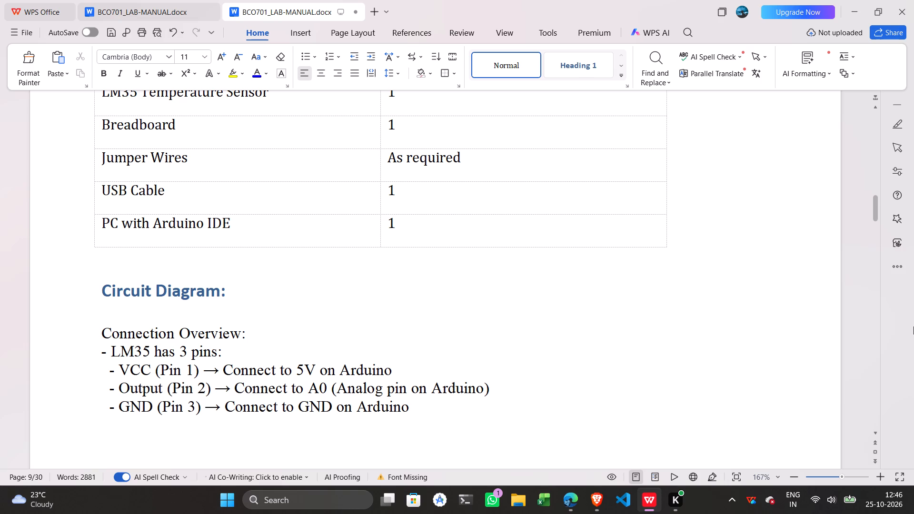
pyautogui.scroll(7, 913, 326)
pyautogui.scroll(3, 815, 479)
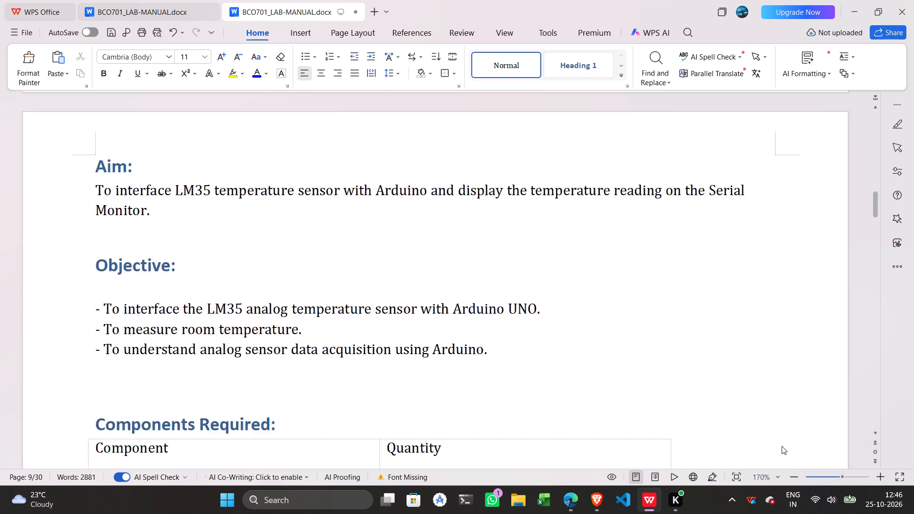
pyautogui.scroll(20, 782, 446)
pyautogui.scroll(11, 782, 446)
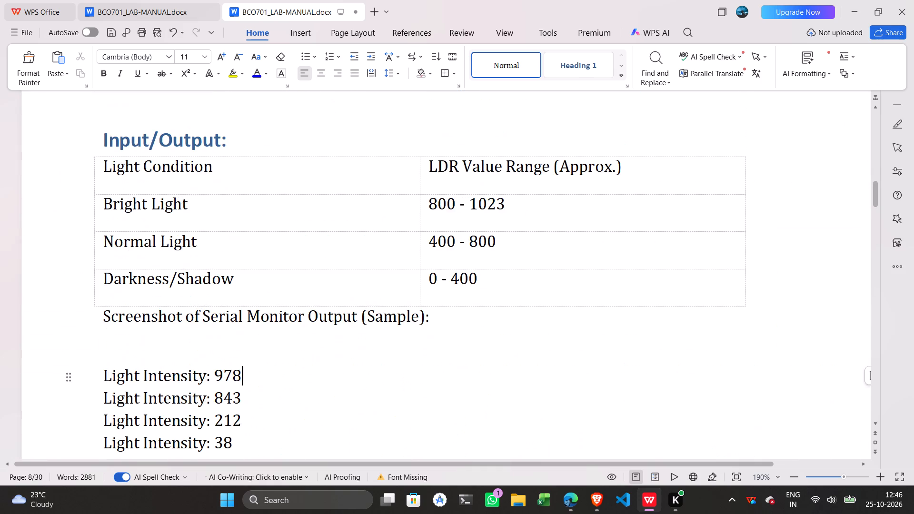
pyautogui.scroll(8, 704, 428)
pyautogui.scroll(17, 704, 428)
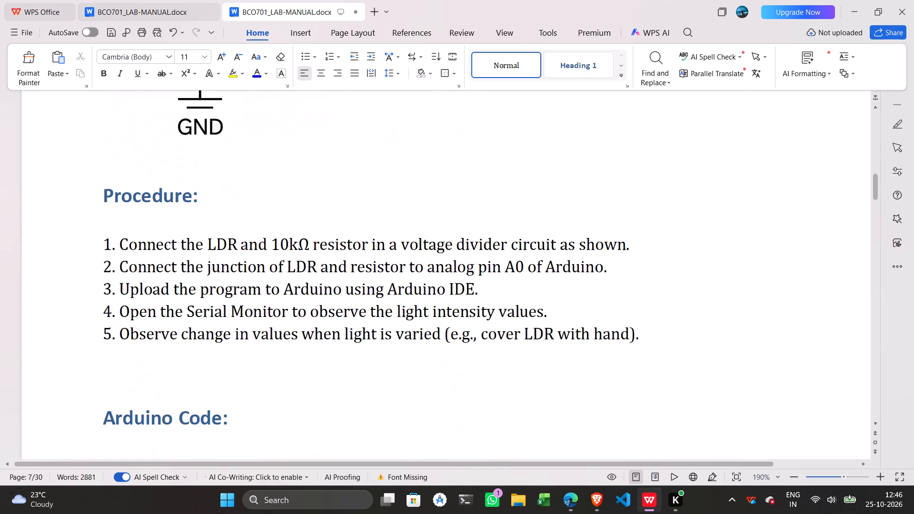
pyautogui.scroll(15, 703, 428)
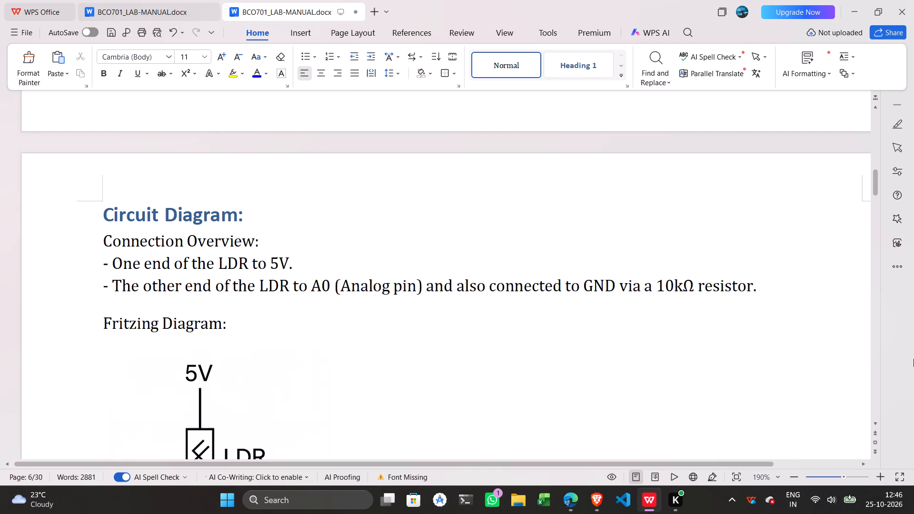
# Skim forward from Experiment 3's Procedure through its Viva Questions to Experiment 4's LM35 circuit diagram image.
pyautogui.scroll(-20, 913, 376)
pyautogui.scroll(-14, 913, 376)
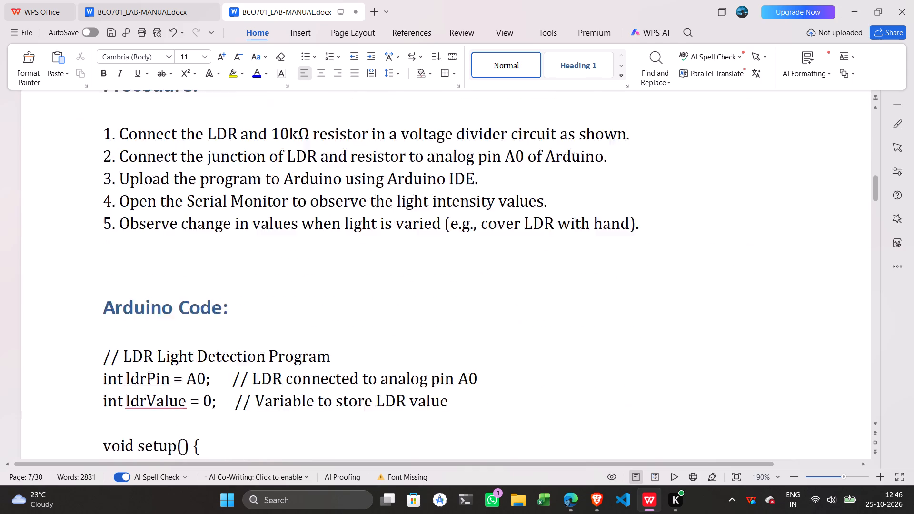
pyautogui.scroll(-20, 696, 411)
pyautogui.scroll(-7, 696, 411)
pyautogui.scroll(-16, 695, 410)
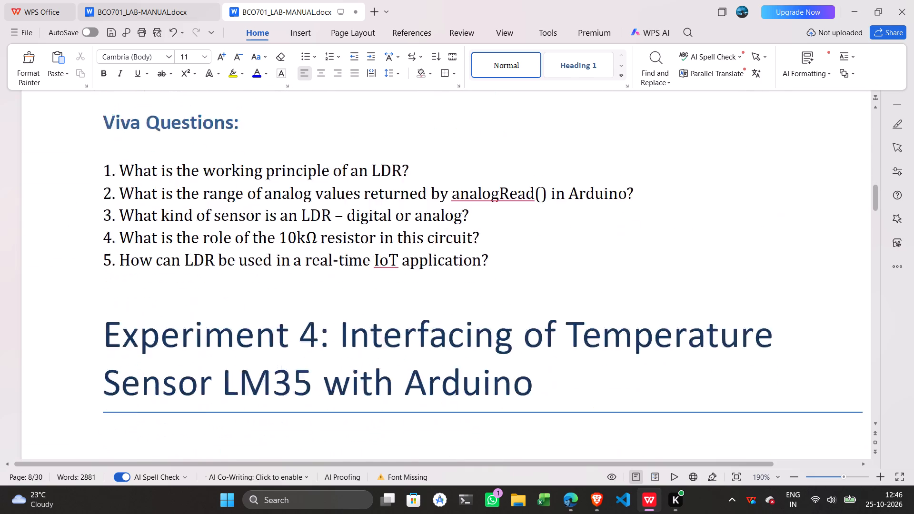
pyautogui.scroll(-2, 695, 411)
pyautogui.scroll(-20, 695, 411)
pyautogui.scroll(-14, 695, 411)
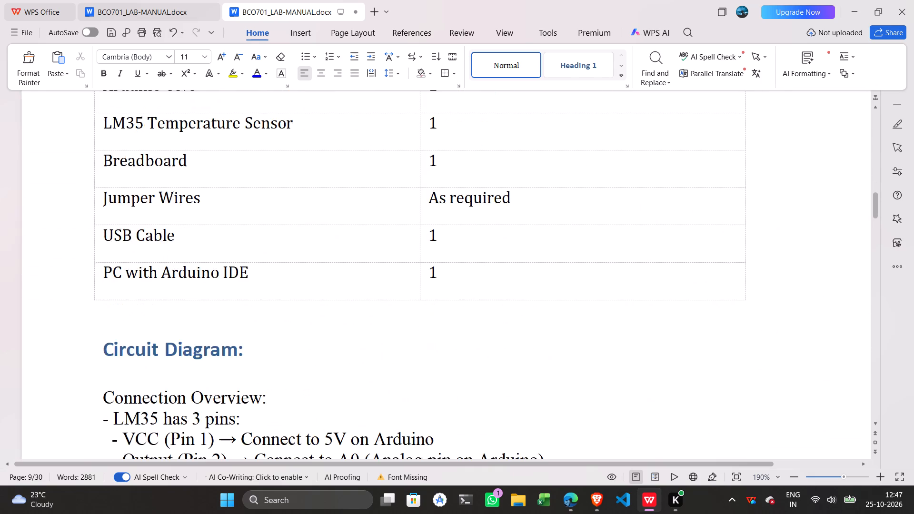
pyautogui.scroll(-12, 695, 411)
pyautogui.scroll(-20, 695, 410)
pyautogui.scroll(-7, 695, 410)
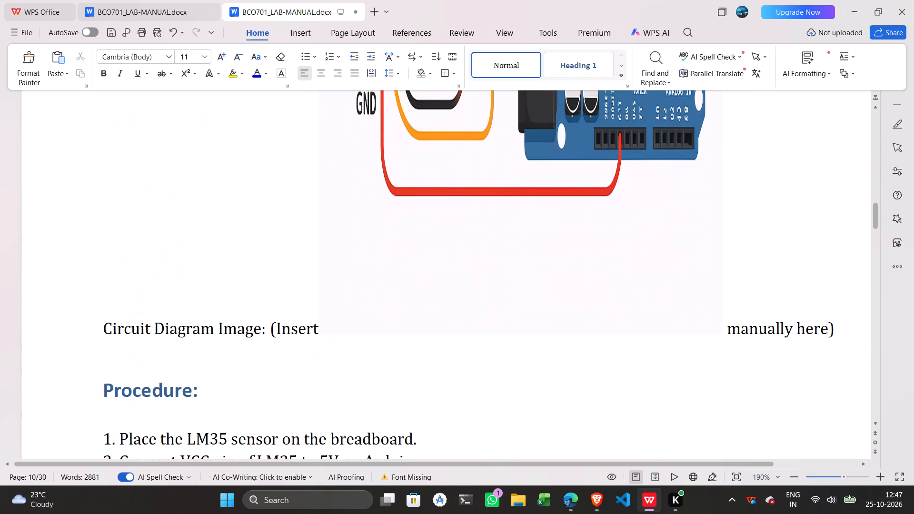
# Read Experiment 4's Procedure and the Arduino code for the LM35 temperature sensor.
pyautogui.scroll(-5, 695, 411)
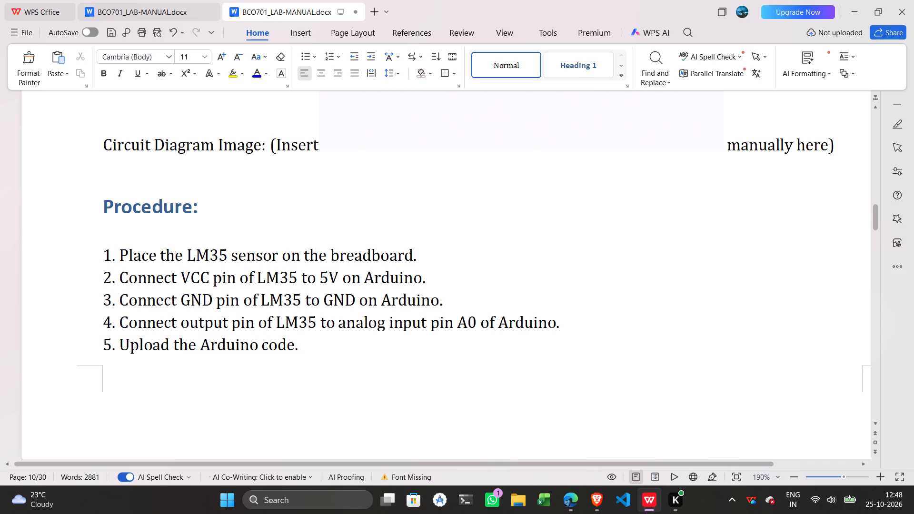
pyautogui.scroll(-10, 241, 276)
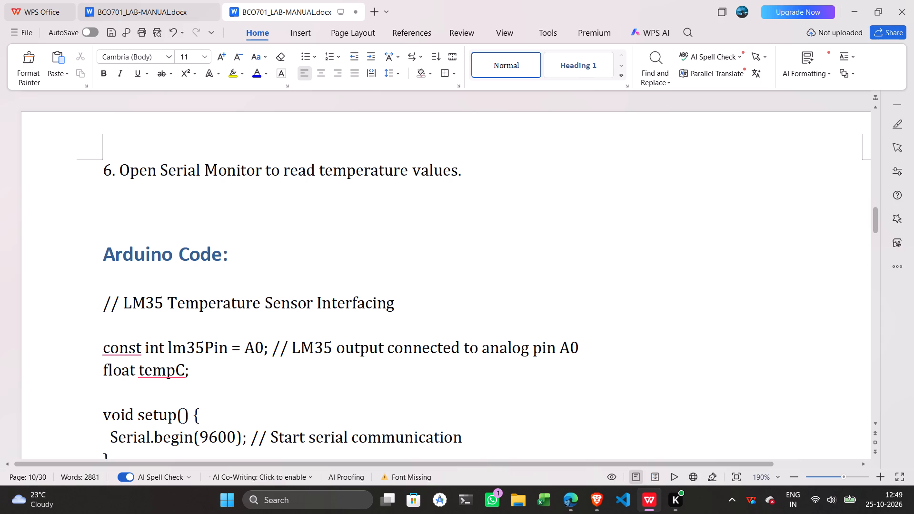
pyautogui.scroll(-4, 208, 257)
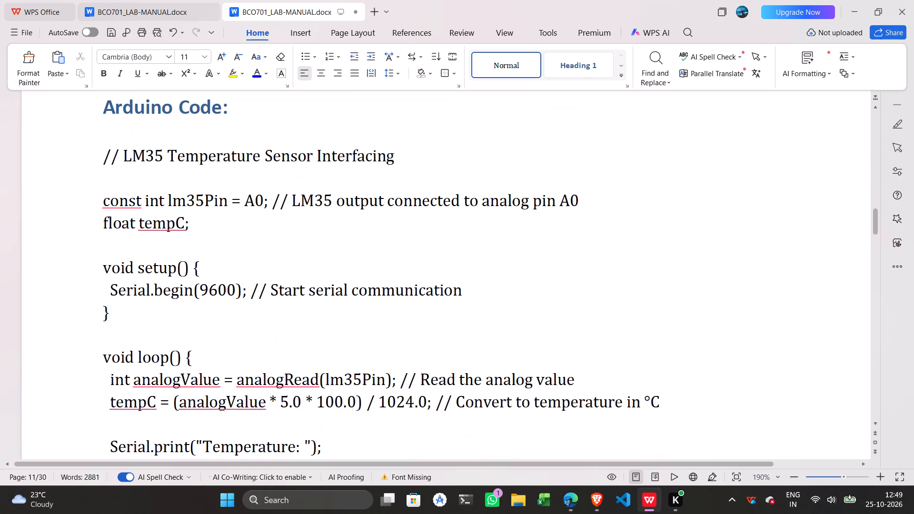
pyautogui.scroll(-10, 221, 267)
pyautogui.scroll(11, 221, 267)
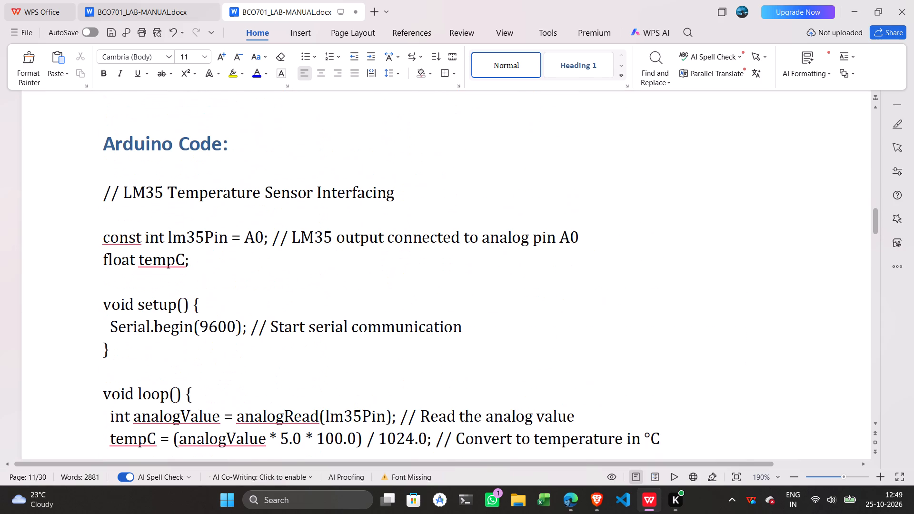
pyautogui.scroll(-1, 172, 168)
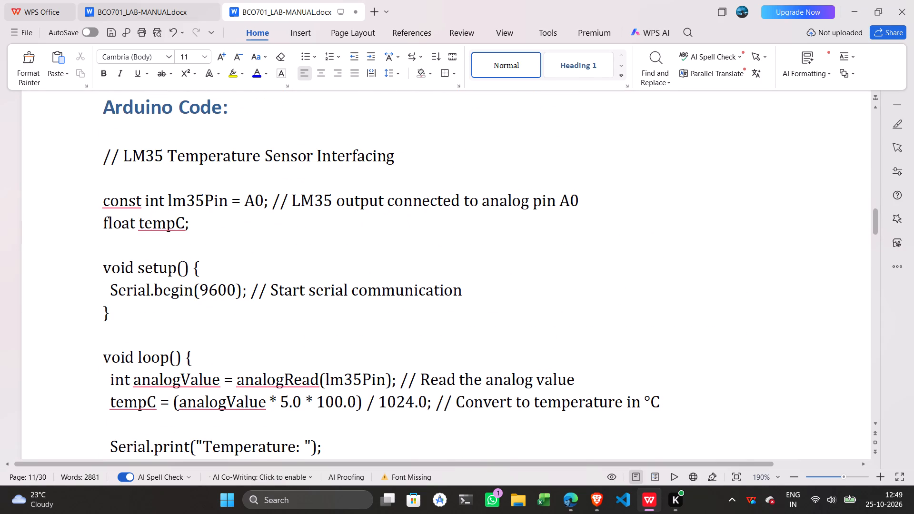
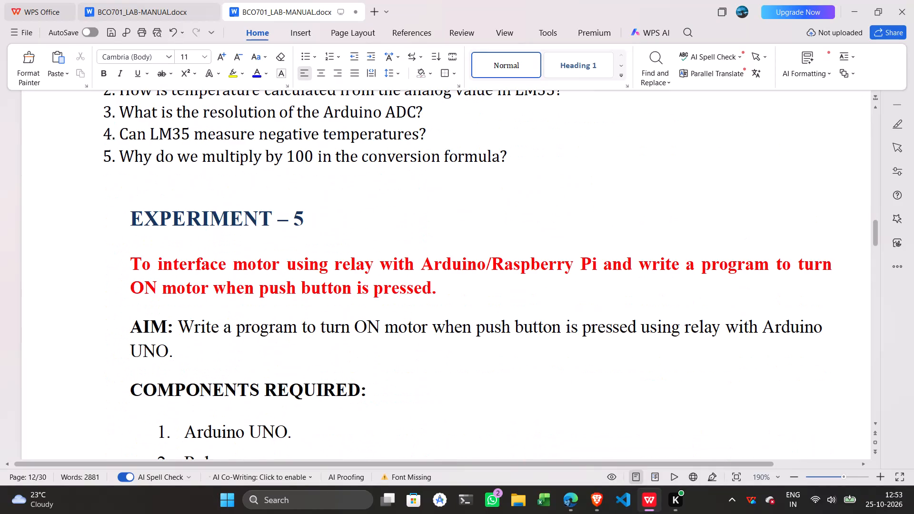
# Look over Experiment 5's Aim, Components Required and Connection Diagram for driving a motor through a relay.
pyautogui.scroll(-5, 96, 166)
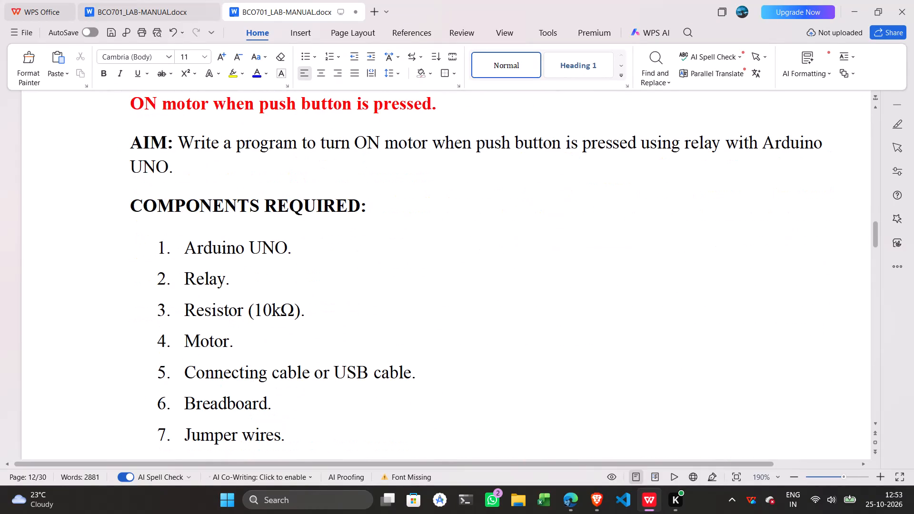
pyautogui.scroll(-11, 101, 154)
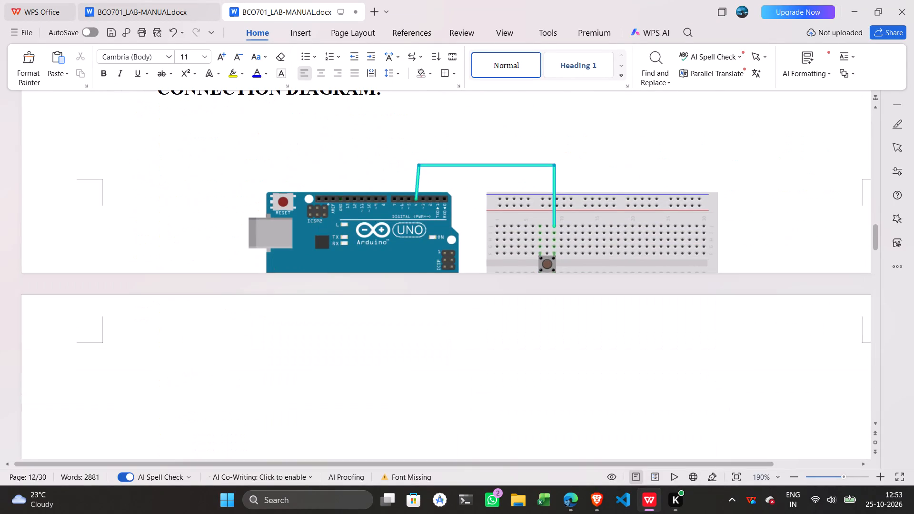
pyautogui.scroll(-3, 129, 128)
pyautogui.scroll(-8, 90, 168)
pyautogui.scroll(-8, 152, 166)
pyautogui.scroll(-20, 152, 166)
pyautogui.scroll(-1, 152, 166)
pyautogui.scroll(2, 152, 166)
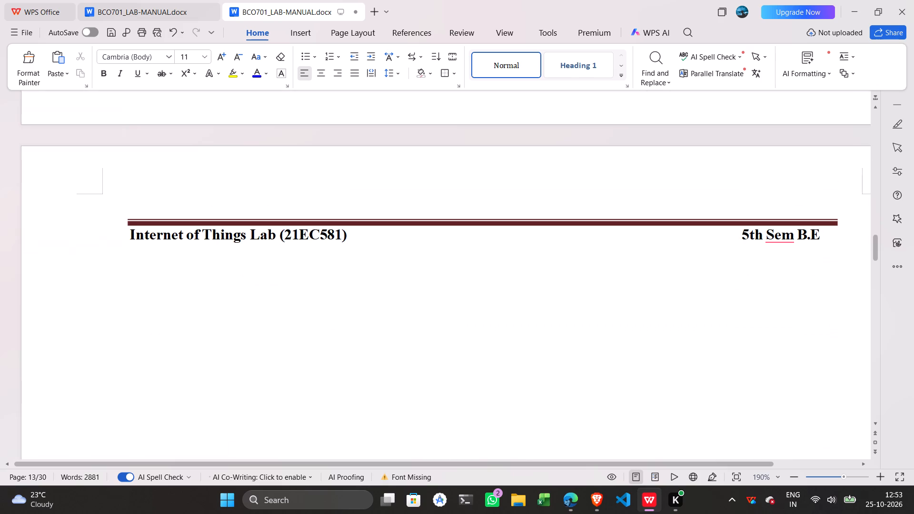
# Read Experiment 5's relay wiring caption and its Embedded C code for the push-button motor control.
pyautogui.scroll(-17, 152, 166)
pyautogui.scroll(-5, 152, 166)
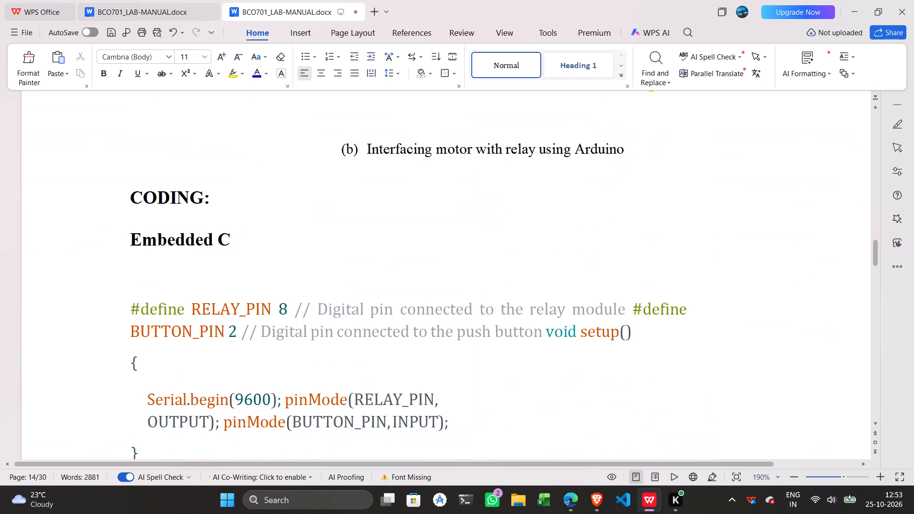
pyautogui.scroll(-18, 152, 166)
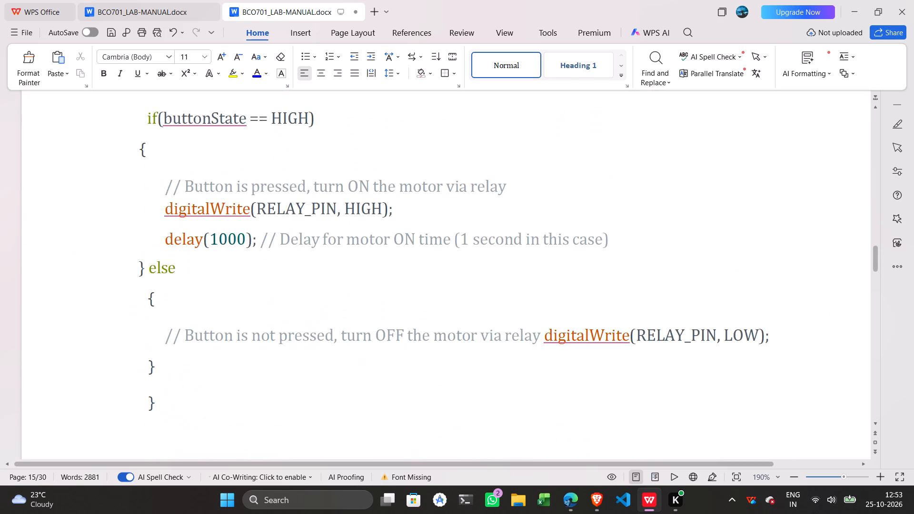
pyautogui.scroll(-5, 160, 165)
pyautogui.scroll(-20, 161, 166)
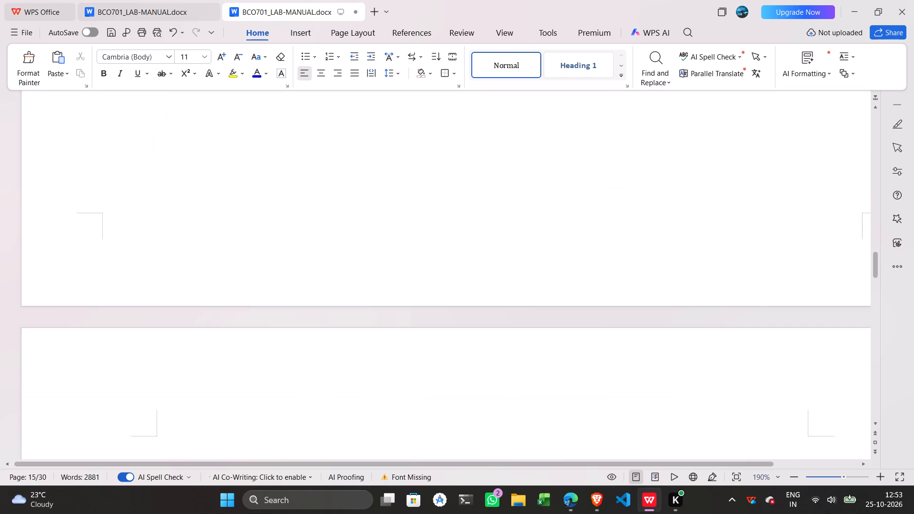
# Skim the HTTP Communication with Arduino experiment from its Aim through the Procedure, Serial Monitor screenshot and Result.
pyautogui.scroll(-14, 161, 167)
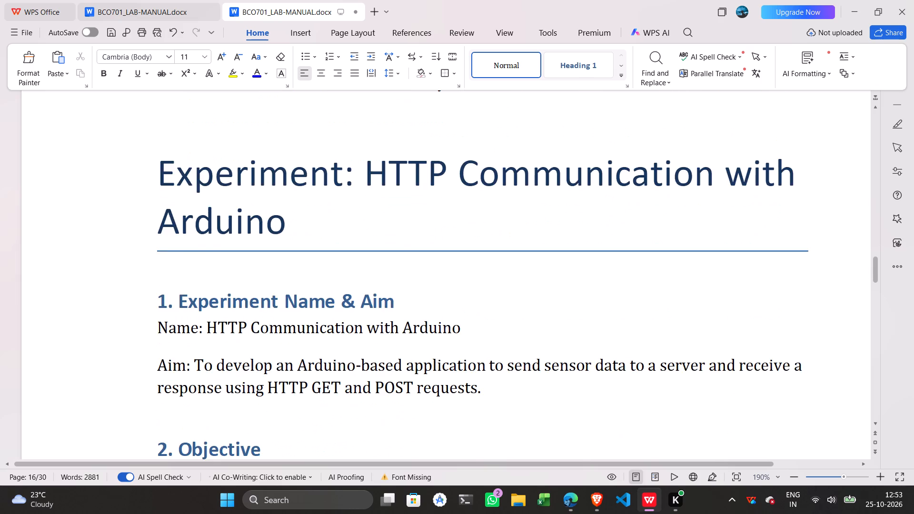
pyautogui.scroll(-20, 343, 157)
pyautogui.scroll(-20, 343, 157)
pyautogui.scroll(-4, 343, 157)
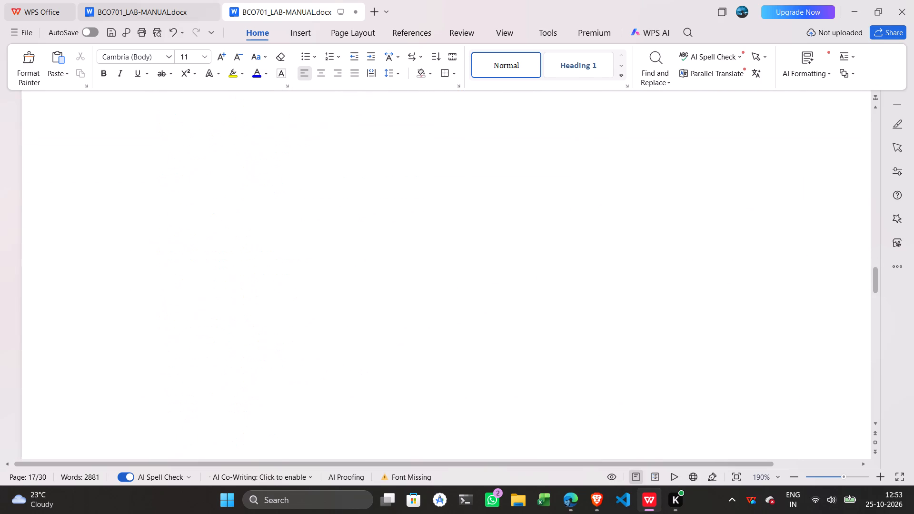
pyautogui.scroll(-20, 340, 161)
pyautogui.scroll(-20, 340, 161)
pyautogui.scroll(-6, 340, 161)
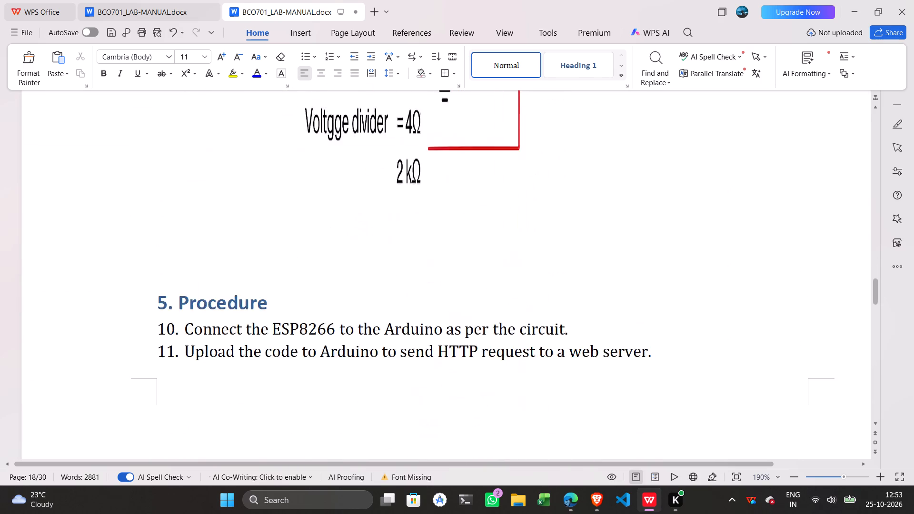
pyautogui.scroll(-20, 340, 158)
pyautogui.scroll(-20, 340, 158)
pyautogui.scroll(-6, 340, 158)
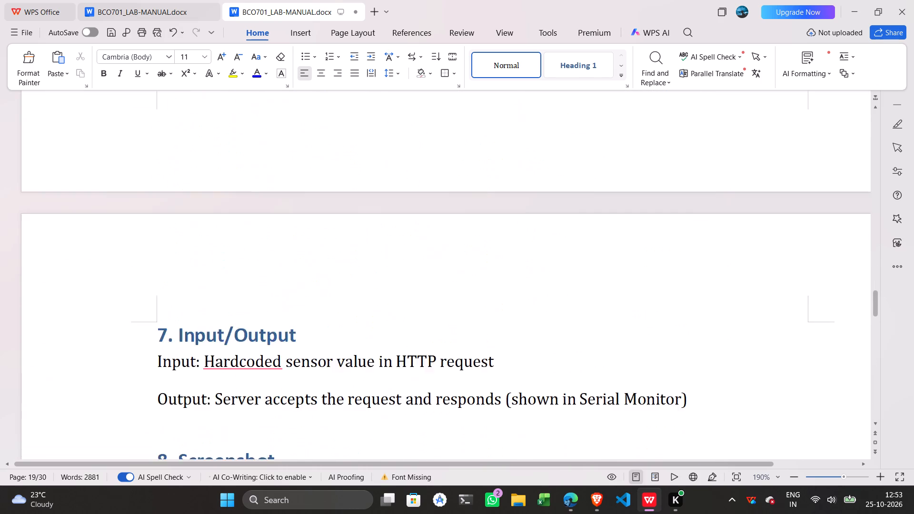
pyautogui.scroll(-20, 340, 158)
pyautogui.scroll(-20, 340, 158)
pyautogui.scroll(-6, 340, 158)
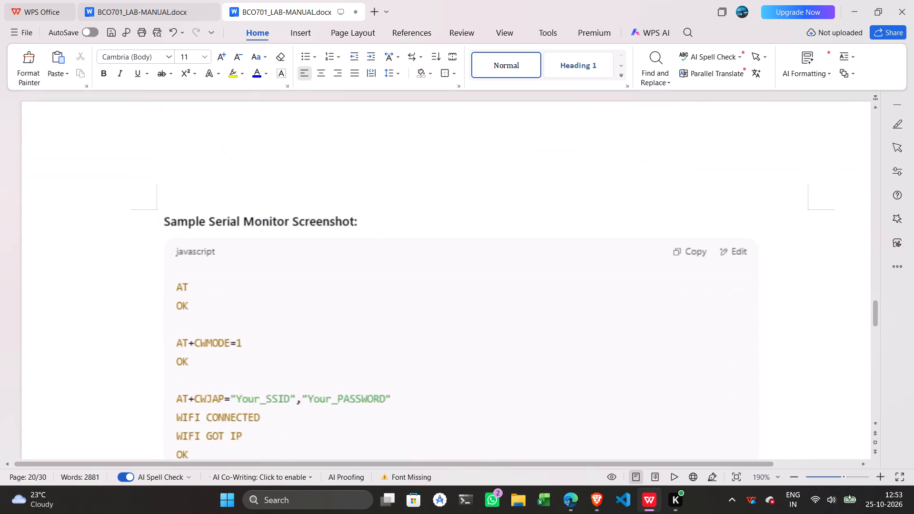
pyautogui.scroll(-14, 340, 158)
pyautogui.scroll(1, 342, 158)
pyautogui.scroll(-2, 342, 158)
pyautogui.scroll(5, 342, 158)
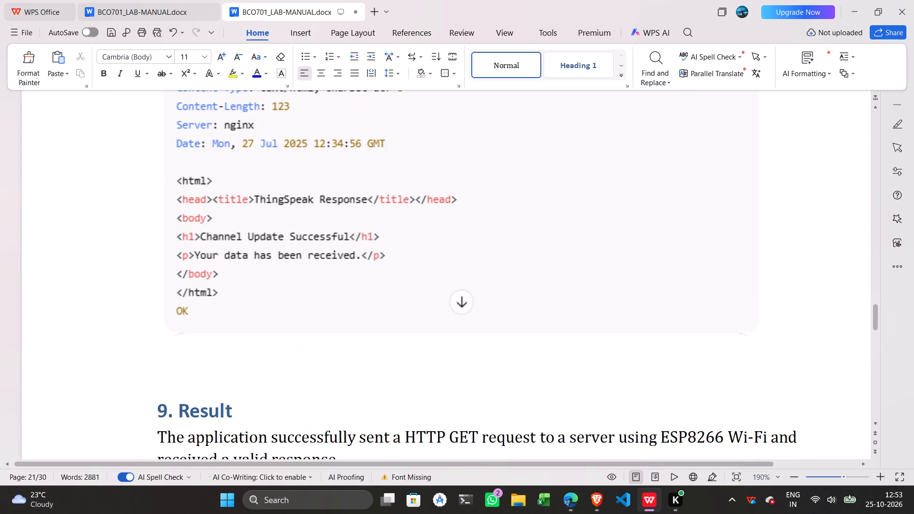
pyautogui.scroll(5, 342, 158)
pyautogui.scroll(-20, 342, 158)
pyautogui.scroll(-8, 342, 158)
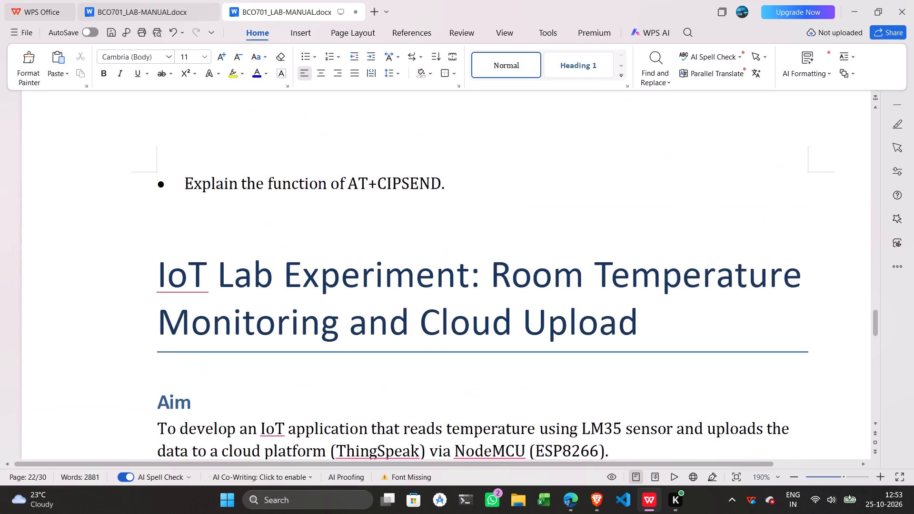
# Skim the Room Temperature Monitoring and Cloud Upload experiment's Components Required, Procedure and ThingSpeak code.
pyautogui.scroll(-15, 342, 158)
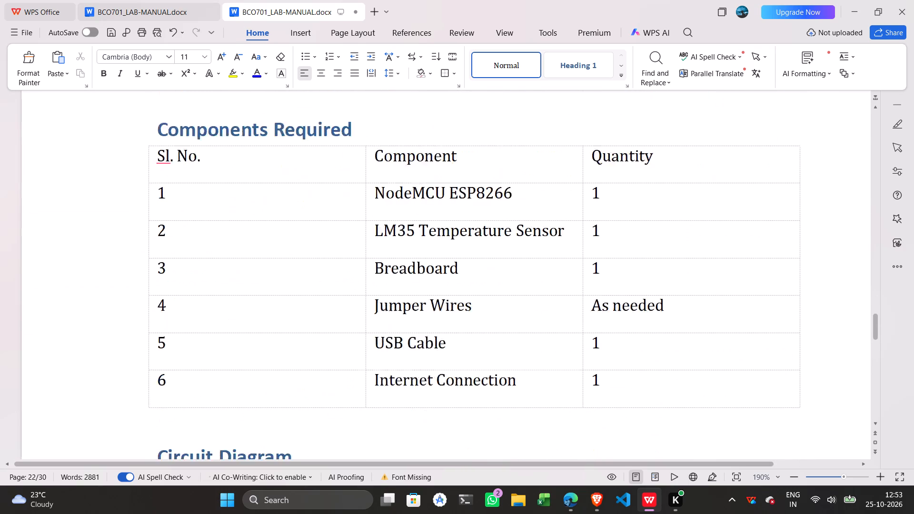
pyautogui.scroll(-2, 342, 158)
pyautogui.scroll(-20, 342, 158)
pyautogui.scroll(-17, 342, 158)
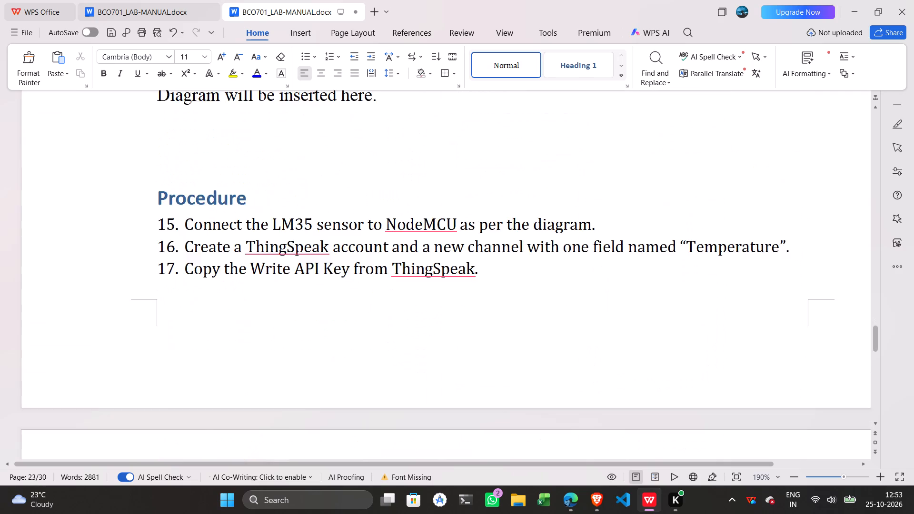
pyautogui.scroll(-20, 342, 158)
pyautogui.scroll(-20, 342, 158)
pyautogui.scroll(-4, 342, 158)
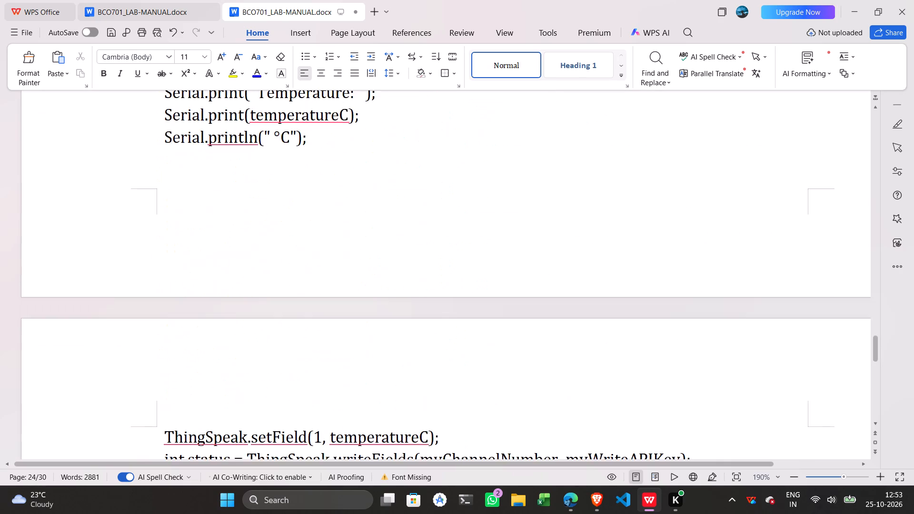
# Skim Experiments 8 to 10, covering soil moisture monitoring, ultrasonic intrusion detection and DC motor direction control.
pyautogui.scroll(-20, 342, 158)
pyautogui.scroll(-20, 342, 158)
pyautogui.scroll(-4, 342, 158)
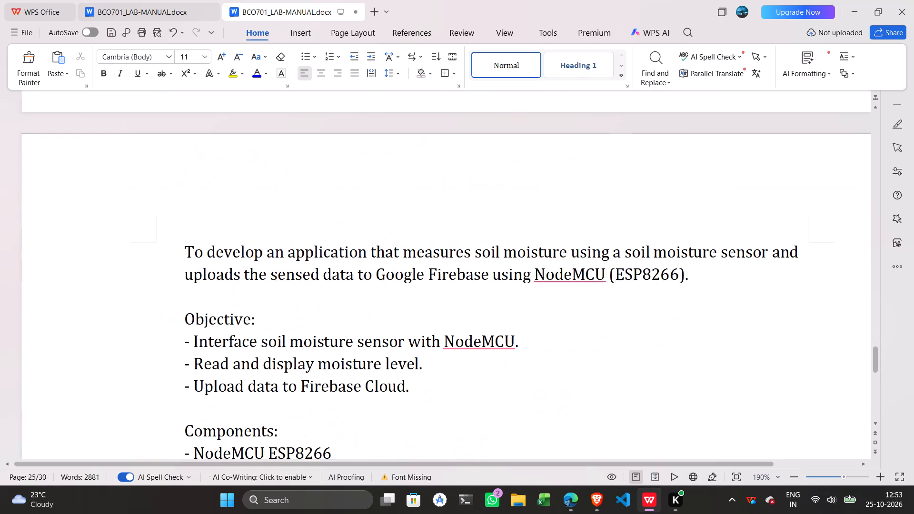
pyautogui.scroll(-14, 342, 158)
pyautogui.scroll(-20, 342, 158)
pyautogui.scroll(-2, 342, 158)
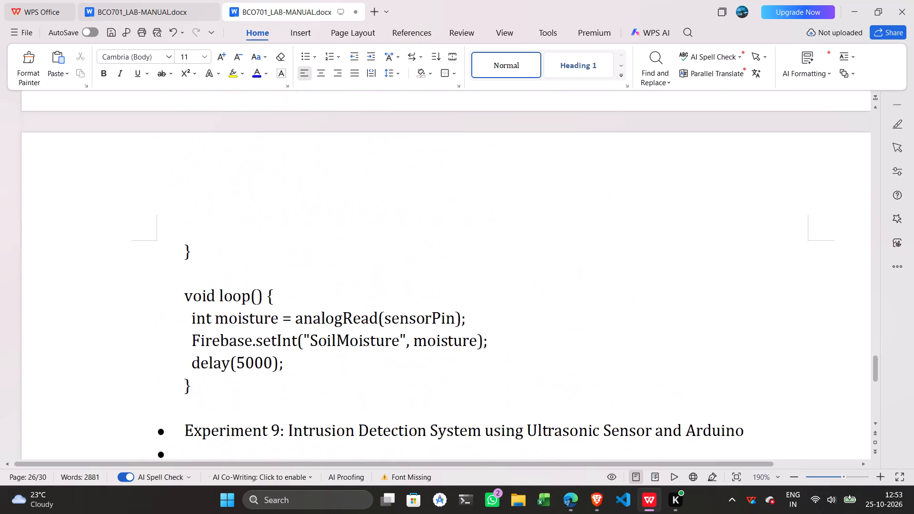
pyautogui.scroll(-8, 342, 158)
pyautogui.scroll(-20, 342, 158)
pyautogui.scroll(-10, 342, 158)
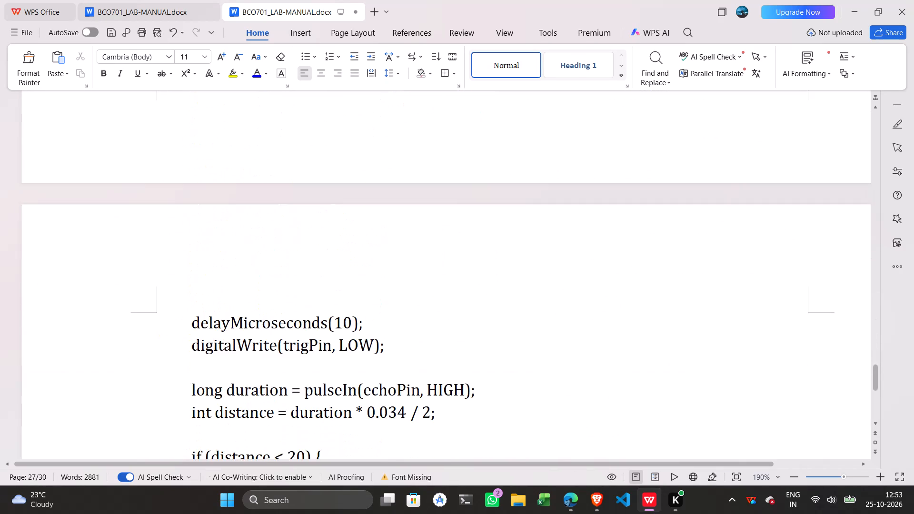
pyautogui.scroll(-19, 342, 158)
pyautogui.scroll(-14, 342, 158)
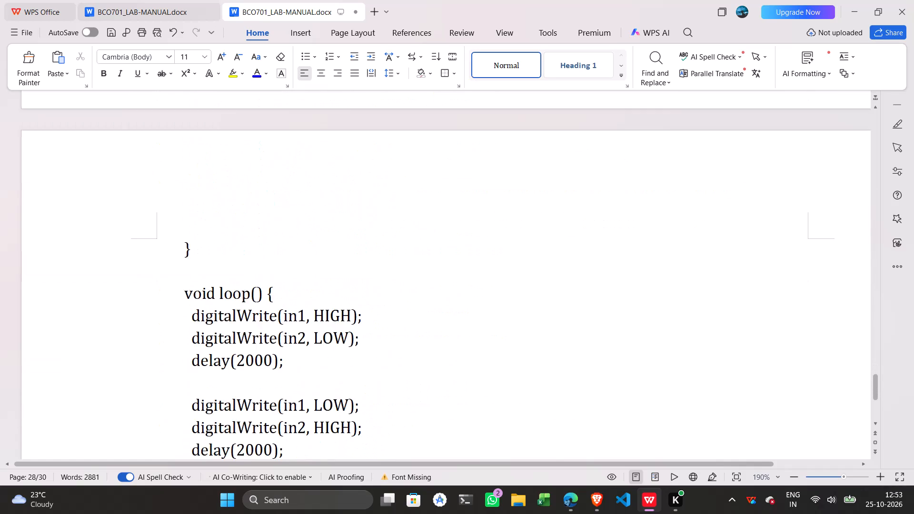
# Examine Experiment 11's Aim, Objective and Components for distance measurement and upload to Google Cloud IoT.
pyautogui.scroll(-17, 342, 158)
pyautogui.scroll(7, 342, 158)
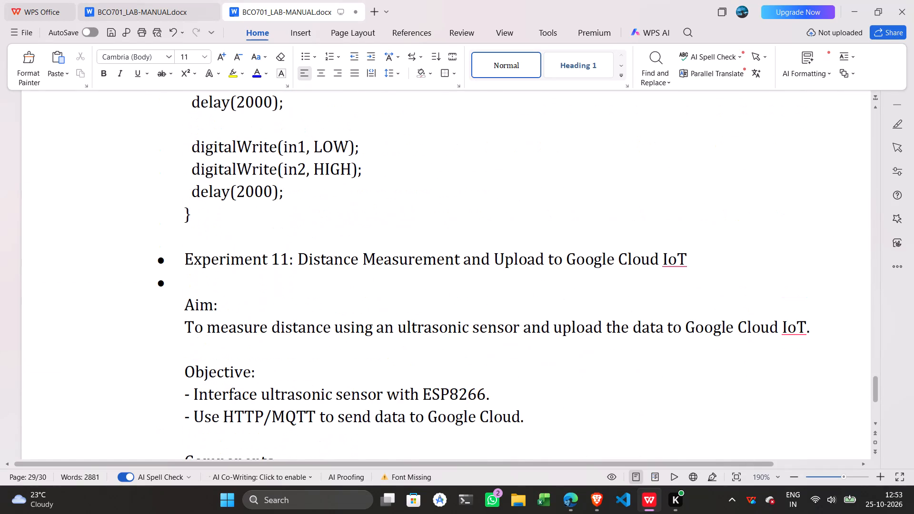
pyautogui.scroll(-6, 423, 284)
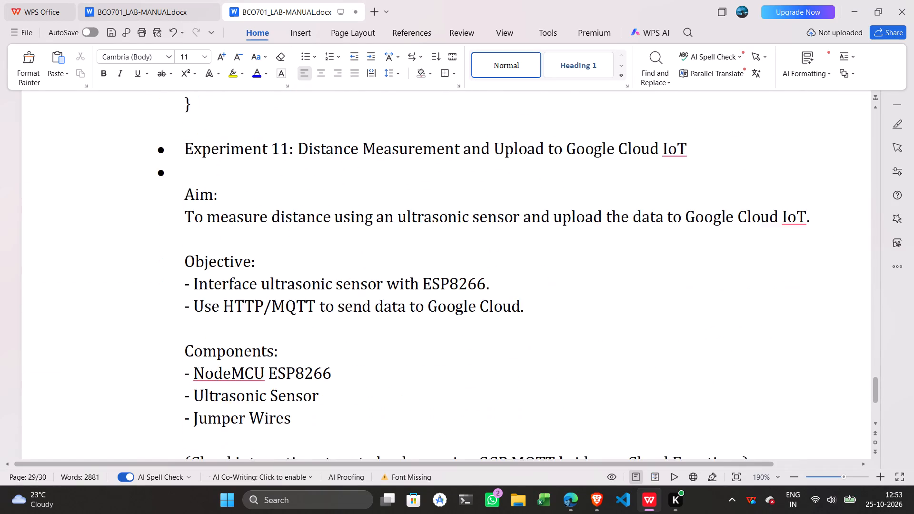
pyautogui.scroll(-19, 423, 284)
pyautogui.scroll(-4, 423, 285)
pyautogui.scroll(10, 423, 285)
pyautogui.scroll(19, 423, 285)
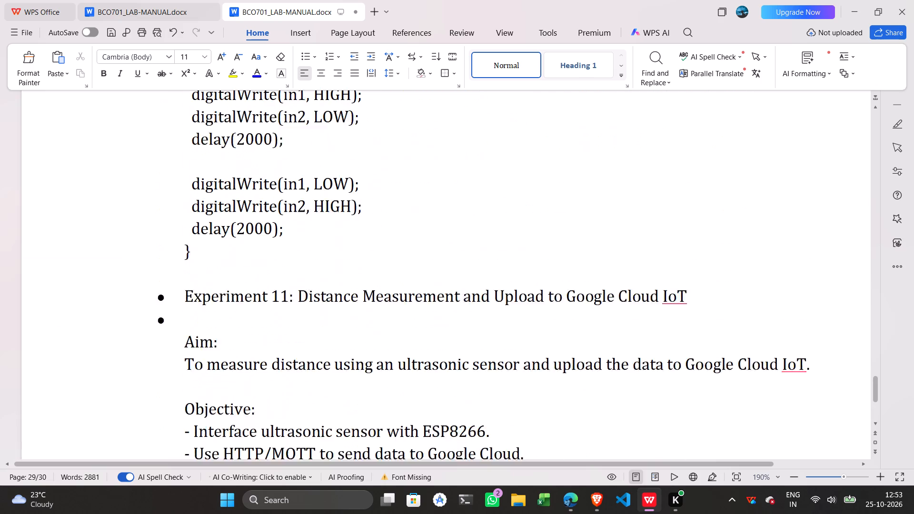
# Go back through Experiments 10 and 9 to Experiment 8's heading and the Viva Questions before it.
pyautogui.scroll(15, 423, 285)
pyautogui.scroll(13, 423, 285)
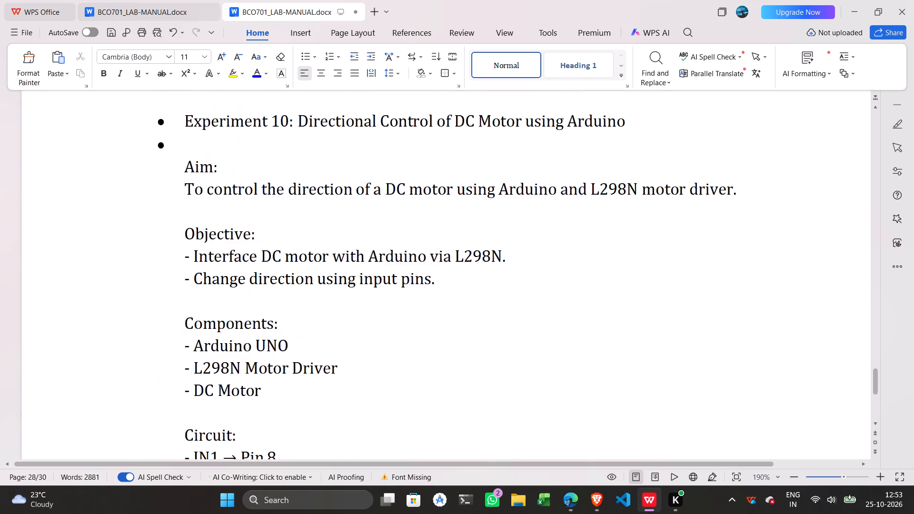
pyautogui.scroll(6, 423, 285)
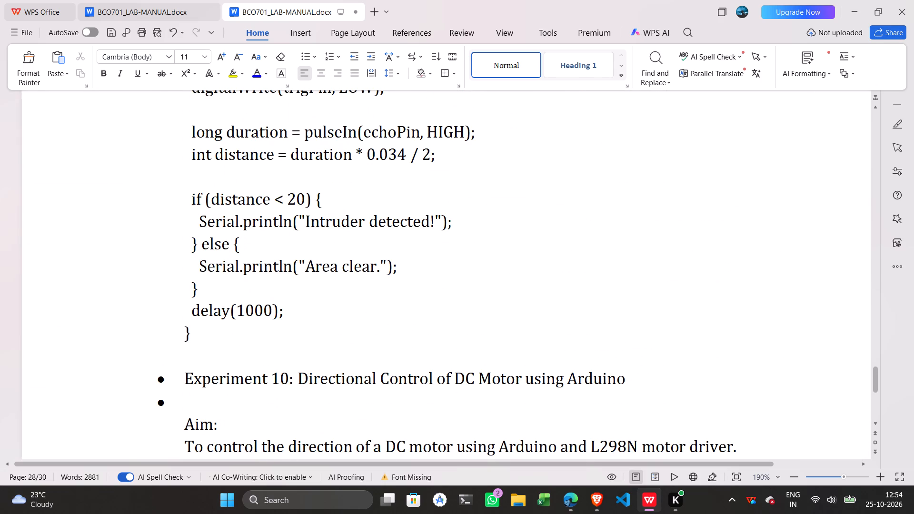
pyautogui.scroll(20, 318, 321)
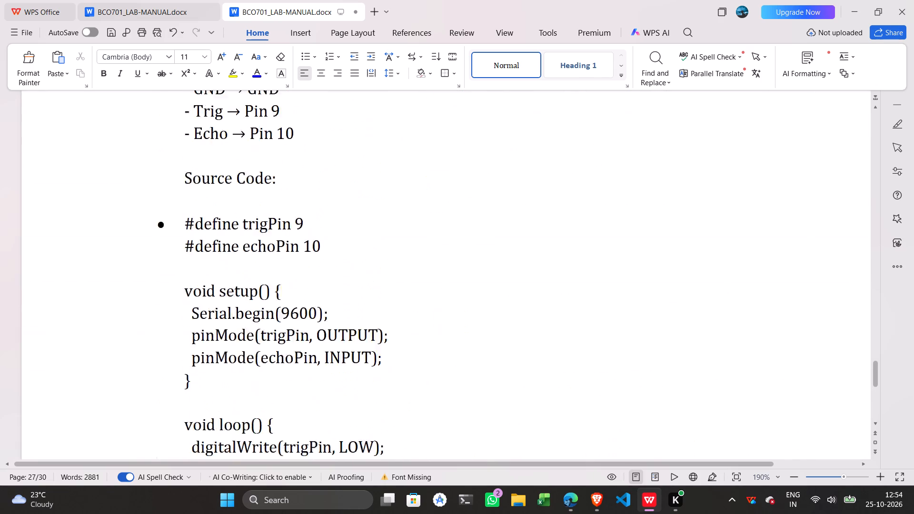
pyautogui.scroll(18, 318, 319)
pyautogui.scroll(3, 318, 319)
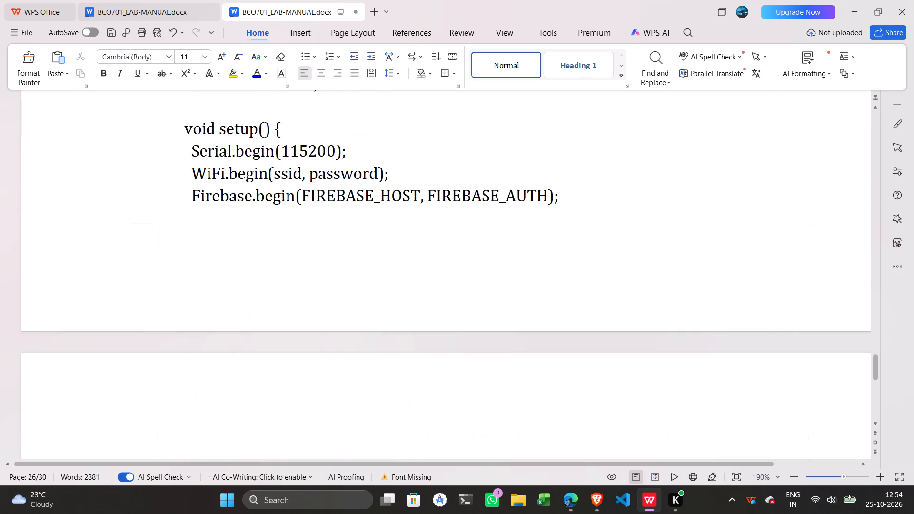
pyautogui.scroll(16, 318, 319)
pyautogui.scroll(12, 318, 319)
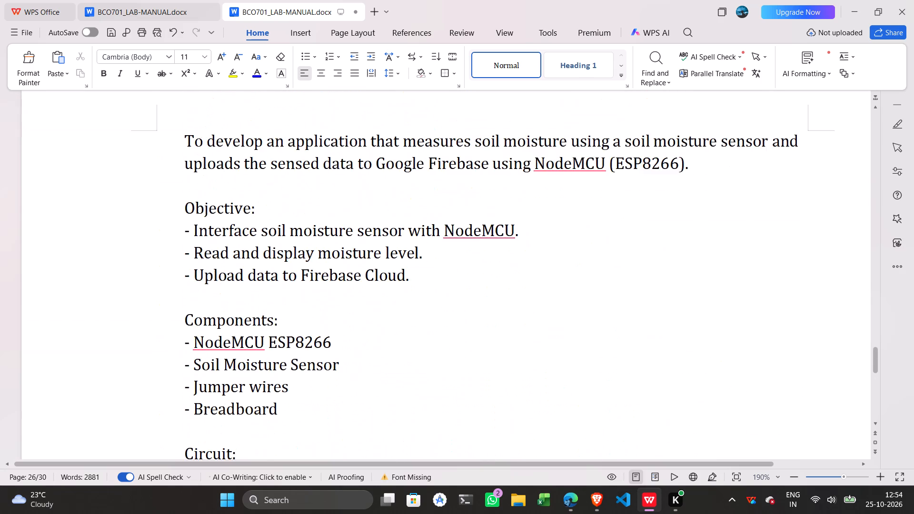
pyautogui.scroll(13, 318, 319)
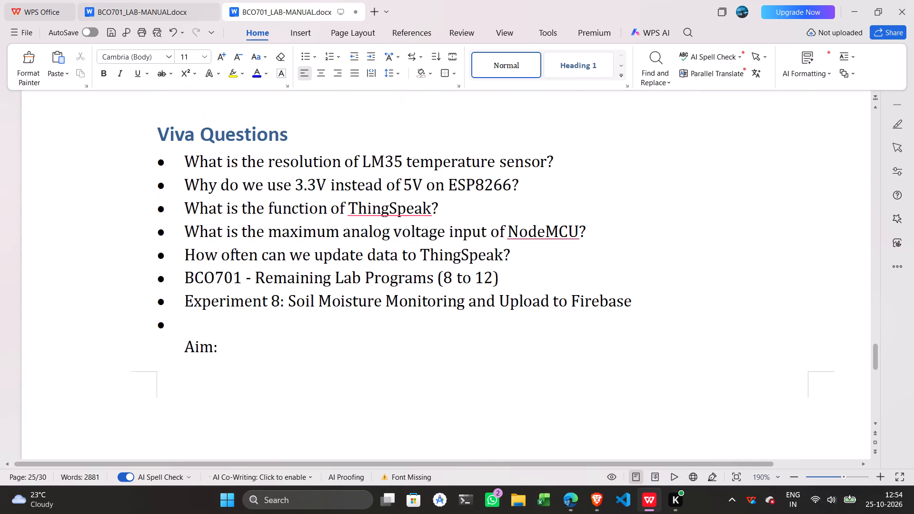
# Insert the number "8. " before Experiment 8's soil moisture aim, "To develop an application that measures soil moisture".
pyautogui.scroll(-11, 318, 319)
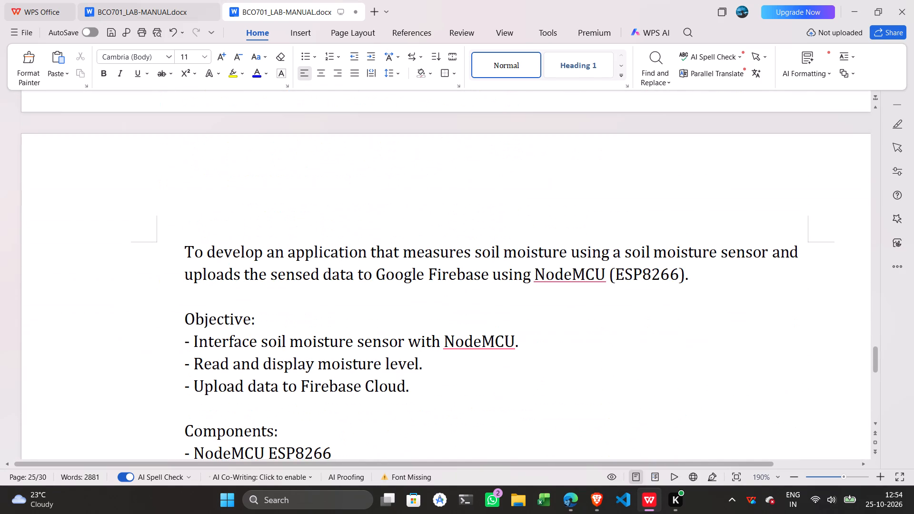
pyautogui.scroll(-3, 318, 319)
pyautogui.click(189, 137)
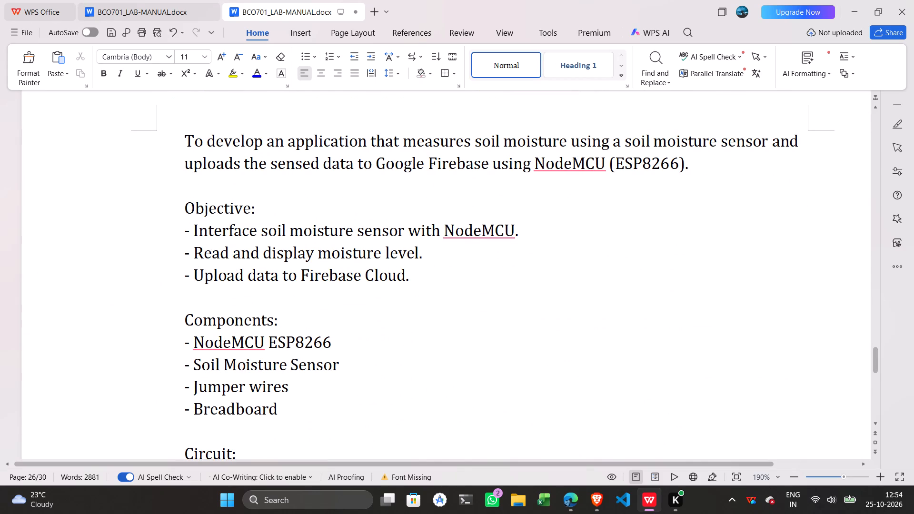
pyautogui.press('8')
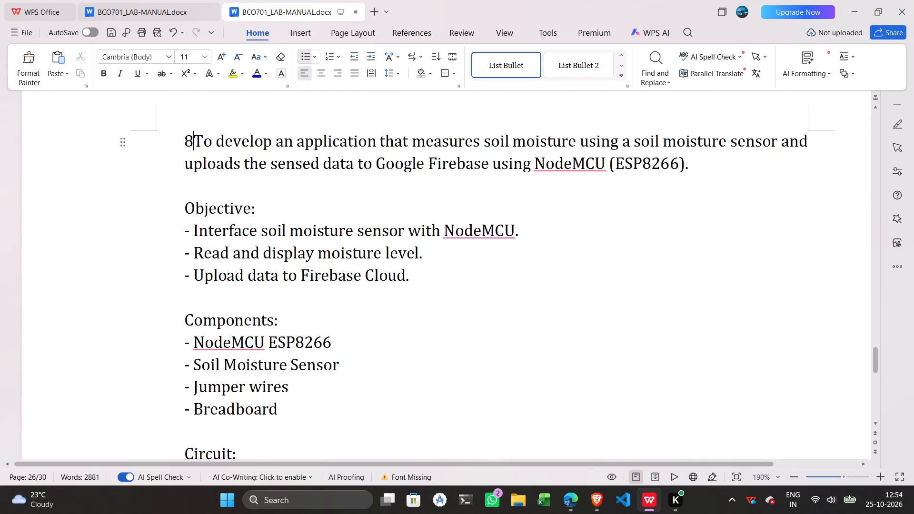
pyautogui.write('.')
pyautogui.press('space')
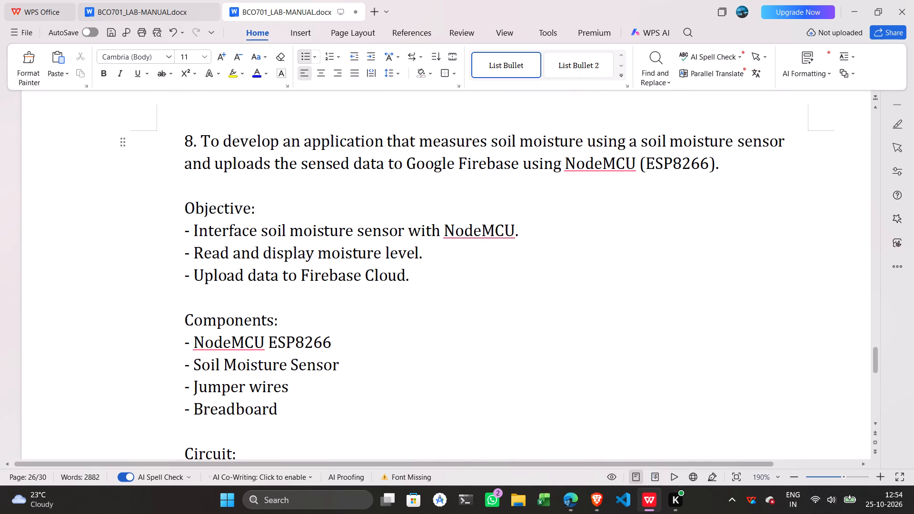
# Go back through the LM35 temperature experiment's sample output, source code, procedure and circuit diagram to its Aim and Objective.
pyautogui.scroll(11, 383, 261)
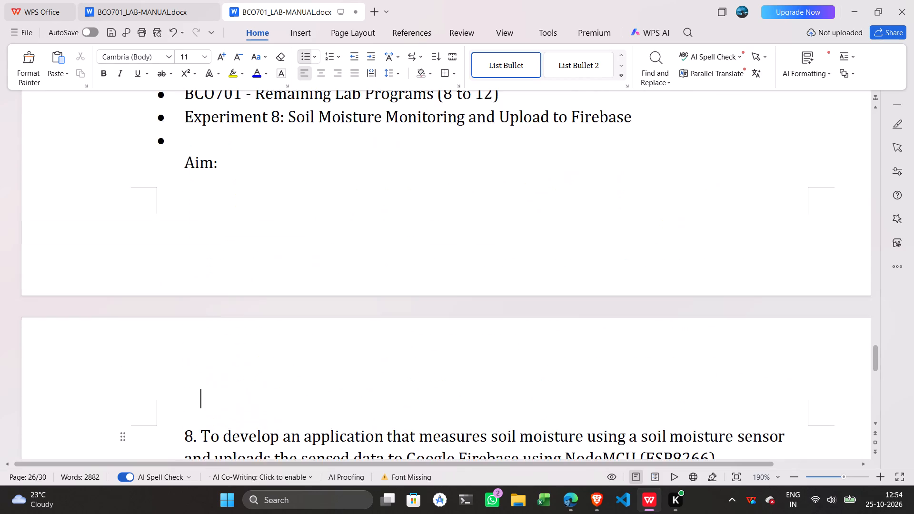
pyautogui.scroll(18, 383, 260)
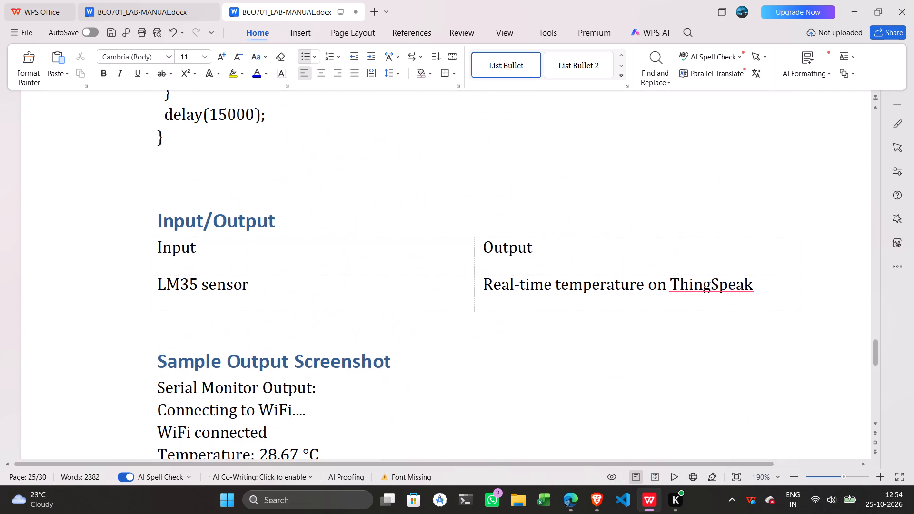
pyautogui.scroll(16, 383, 260)
pyautogui.scroll(5, 383, 260)
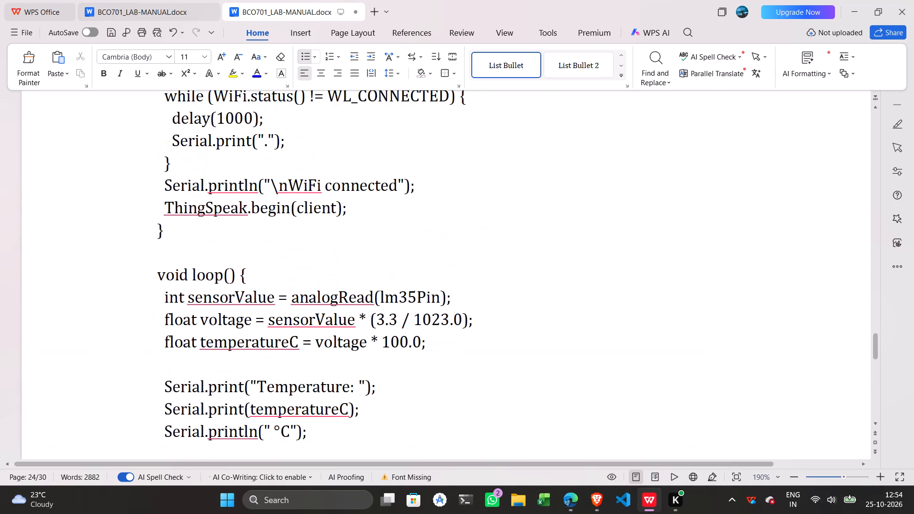
pyautogui.scroll(20, 383, 260)
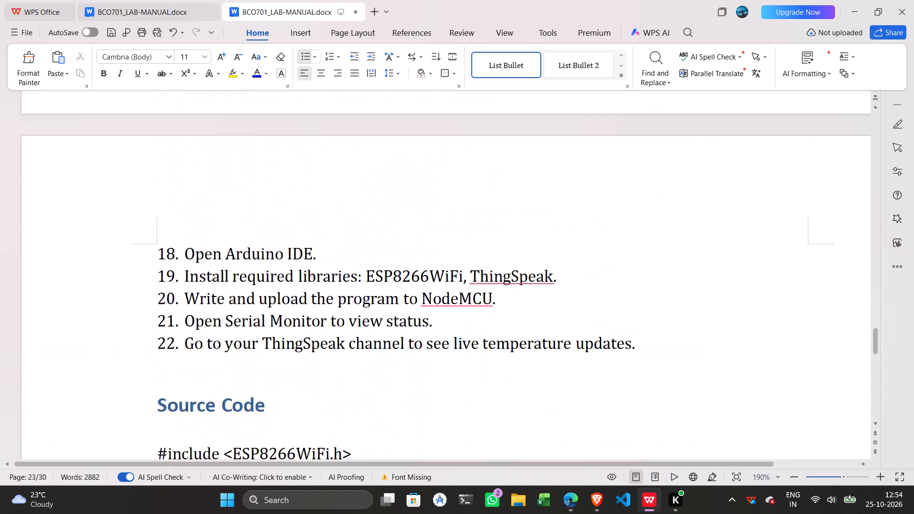
pyautogui.scroll(8, 383, 260)
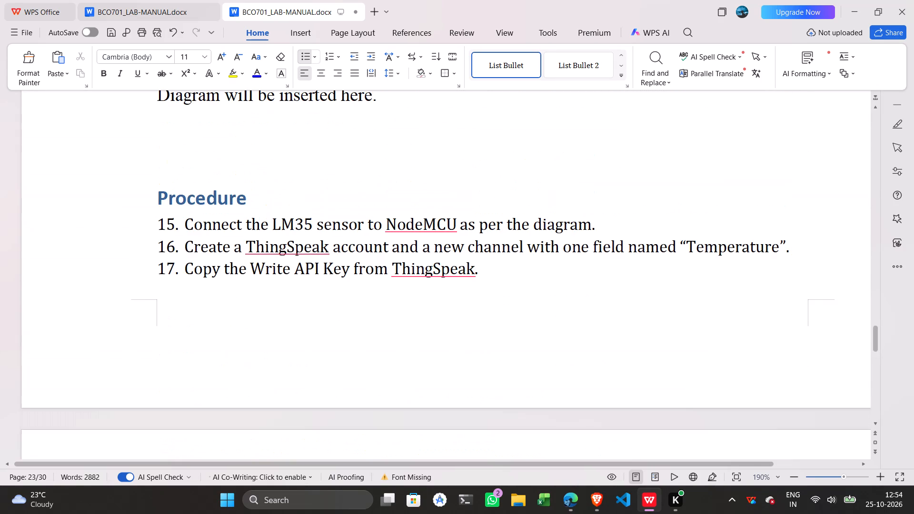
pyautogui.scroll(5, 383, 260)
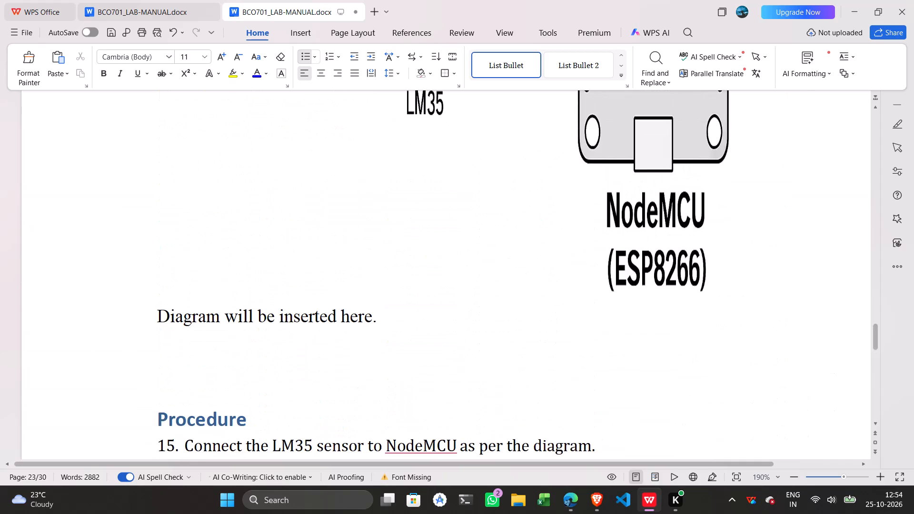
pyautogui.scroll(16, 383, 260)
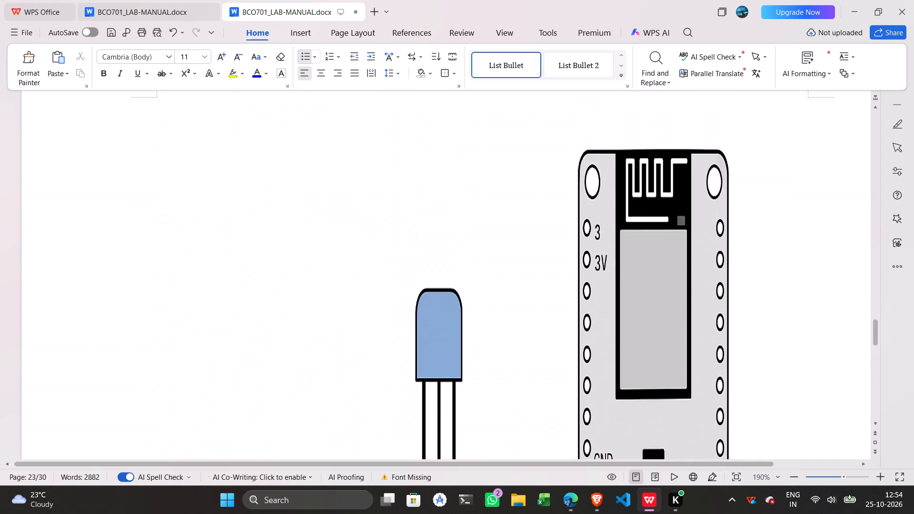
pyautogui.scroll(16, 383, 260)
pyautogui.scroll(11, 383, 260)
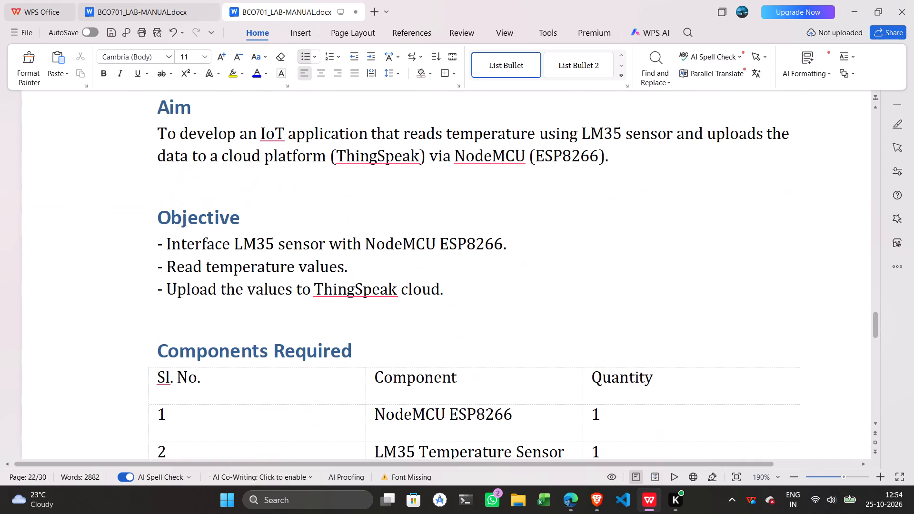
# Add the number 7 after "Experiment" in the Room Temperature Monitoring and Cloud Upload title, with a space on each side.
pyautogui.scroll(5, 383, 260)
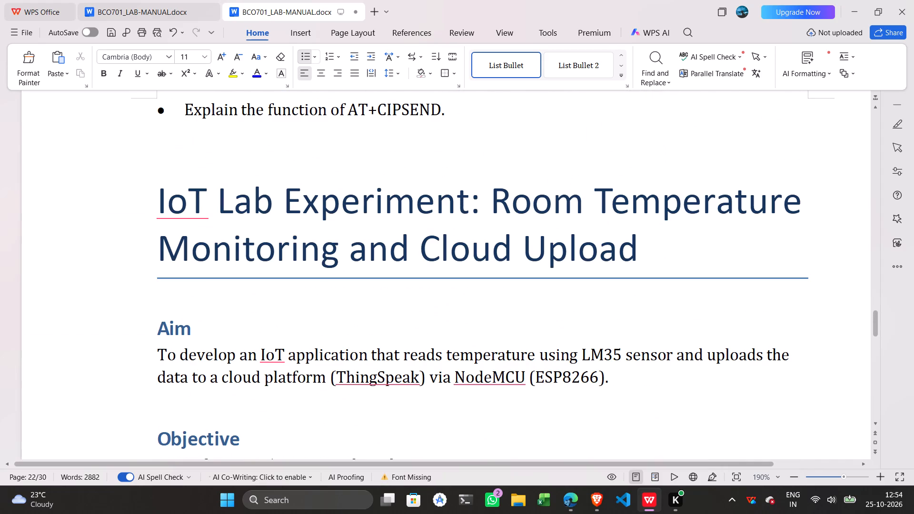
pyautogui.click(470, 204)
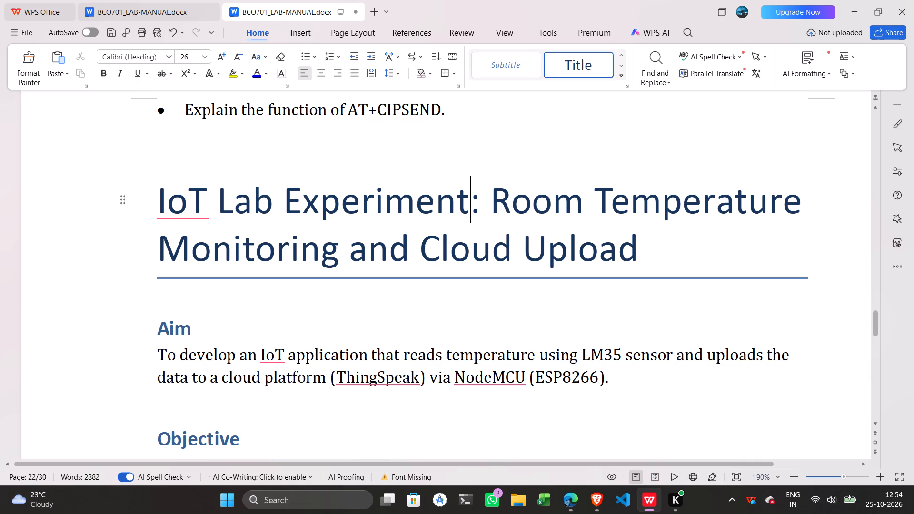
pyautogui.write('7')
pyautogui.press('space')
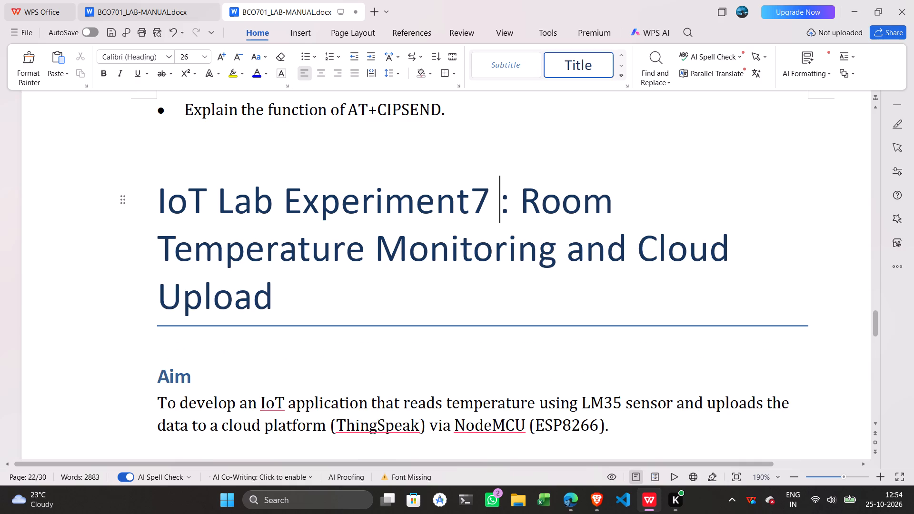
pyautogui.press('Left')
pyautogui.press('Left')
pyautogui.press('space')
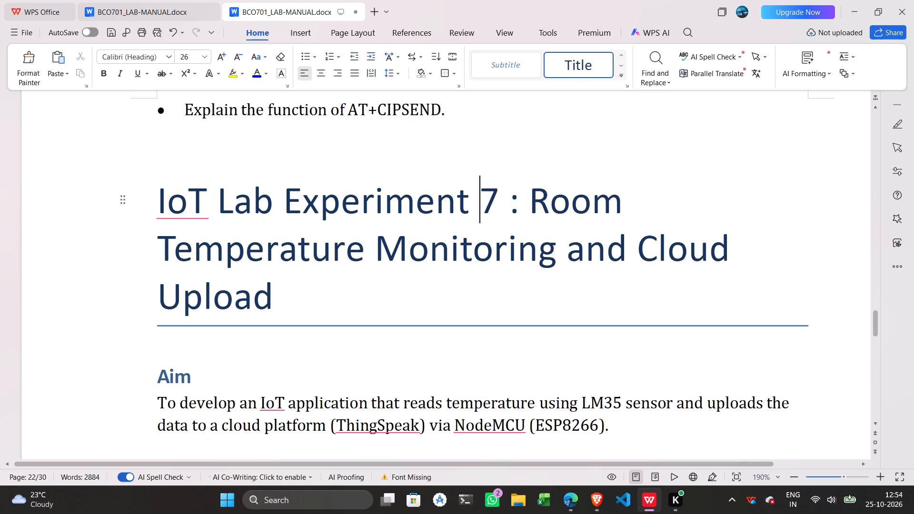
# Add the number 6, preceded by a space, after "Experiment" in the HTTP Communication with Arduino title.
pyautogui.scroll(20, 483, 230)
pyautogui.scroll(8, 483, 230)
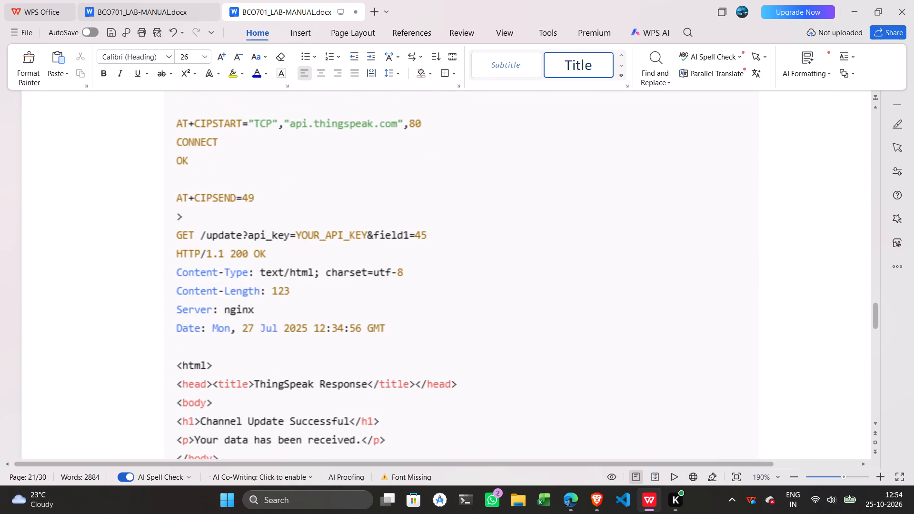
pyautogui.scroll(20, 515, 250)
pyautogui.scroll(9, 515, 250)
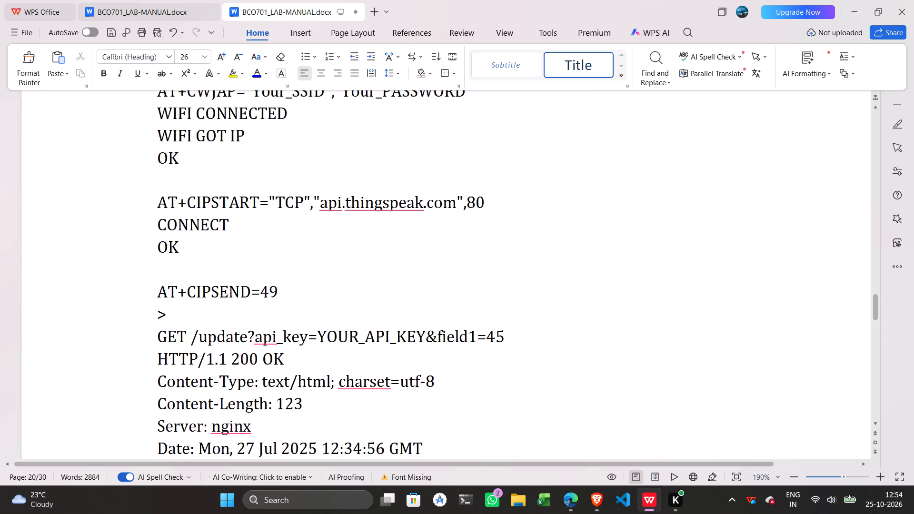
pyautogui.scroll(11, 515, 250)
pyautogui.scroll(16, 515, 250)
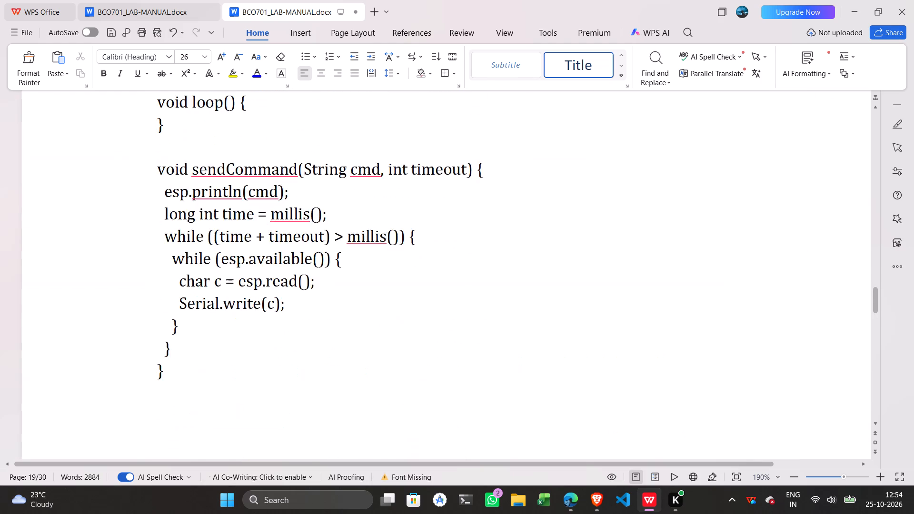
pyautogui.scroll(20, 514, 251)
pyautogui.scroll(10, 514, 251)
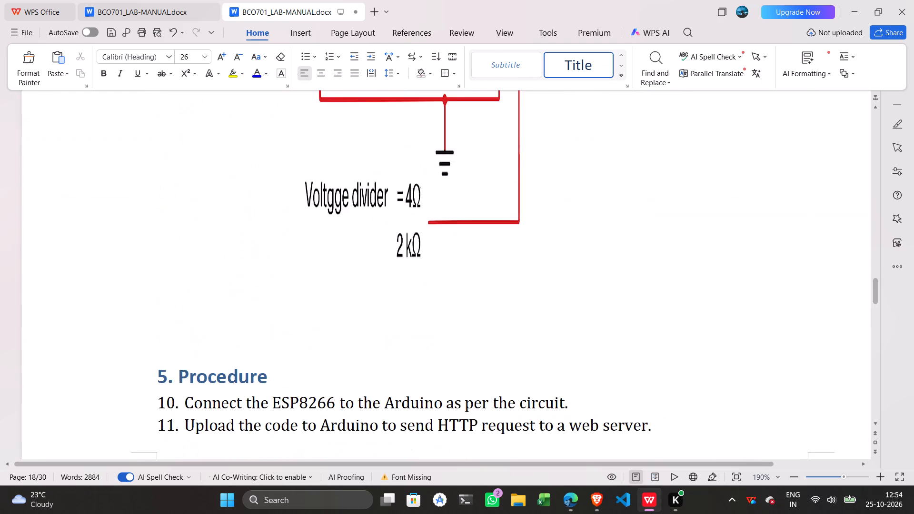
pyautogui.scroll(20, 521, 234)
pyautogui.scroll(10, 521, 234)
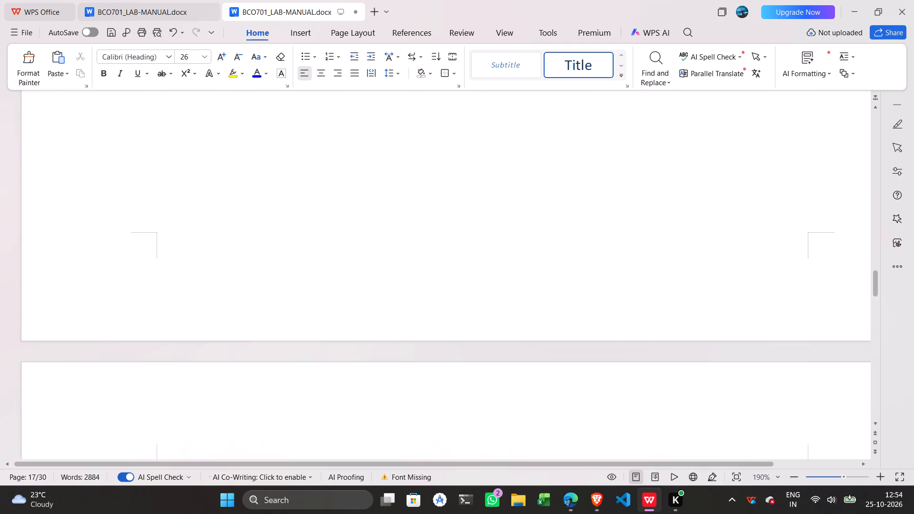
pyautogui.scroll(7, 542, 199)
pyautogui.scroll(20, 537, 210)
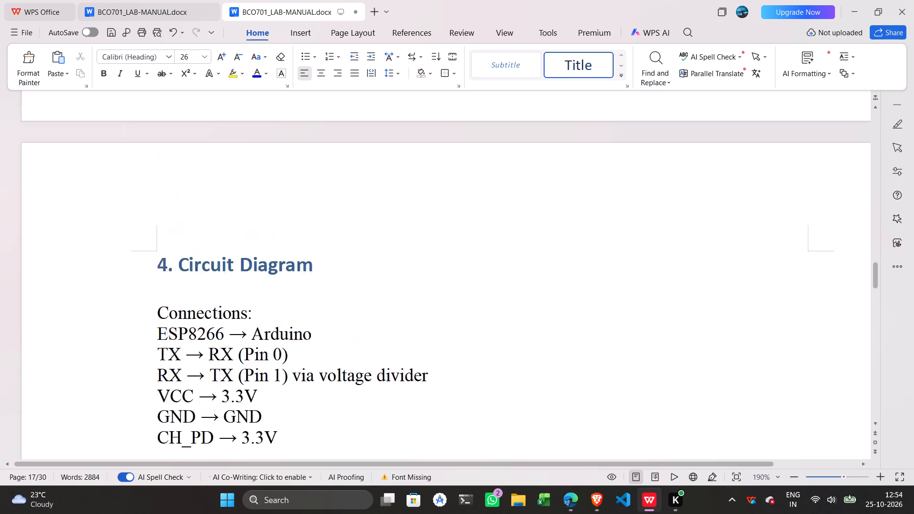
pyautogui.scroll(1, 538, 210)
pyautogui.scroll(20, 538, 210)
pyautogui.scroll(2, 538, 210)
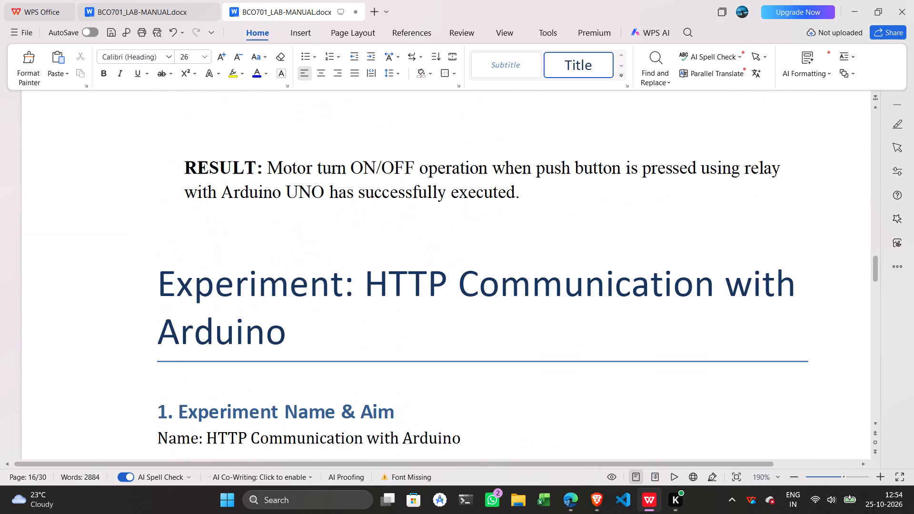
pyautogui.click(339, 286)
pyautogui.press('space')
pyautogui.write('6')
# Look back through the push-button motor experiment's code, circuit diagrams and components up to its heading to check its experiment number.
pyautogui.scroll(13, 338, 285)
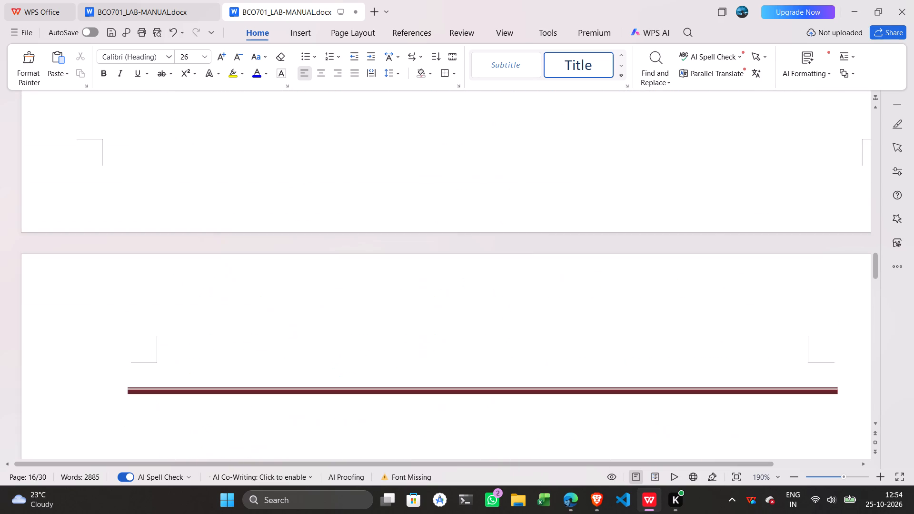
pyautogui.scroll(20, 338, 214)
pyautogui.scroll(10, 338, 214)
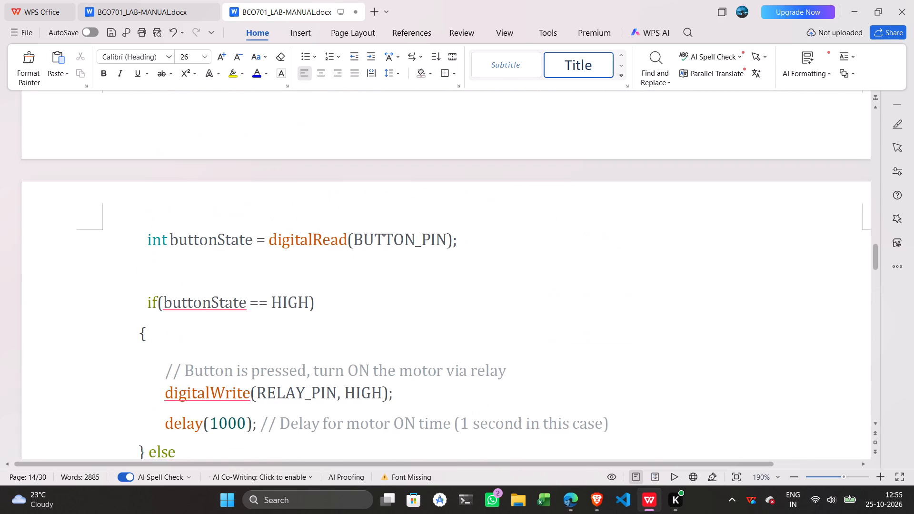
pyautogui.scroll(14, 338, 211)
pyautogui.scroll(12, 338, 211)
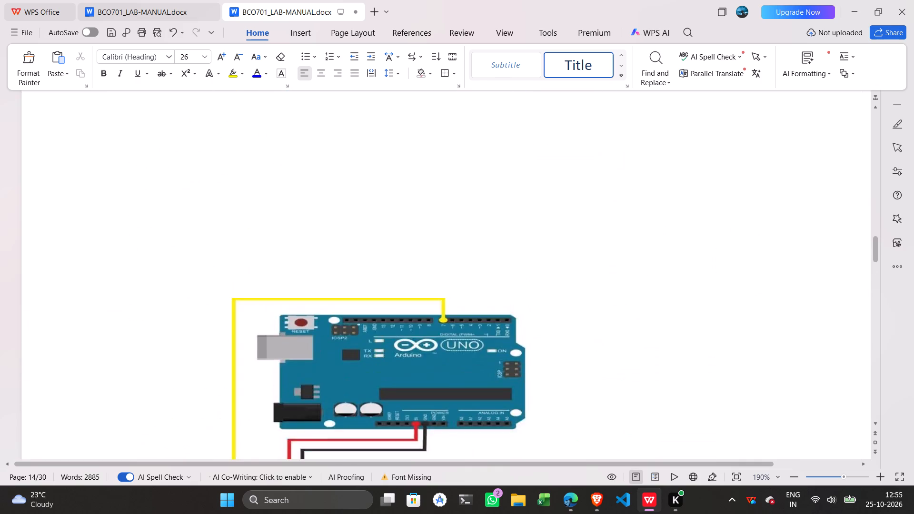
pyautogui.scroll(20, 338, 211)
pyautogui.scroll(10, 338, 211)
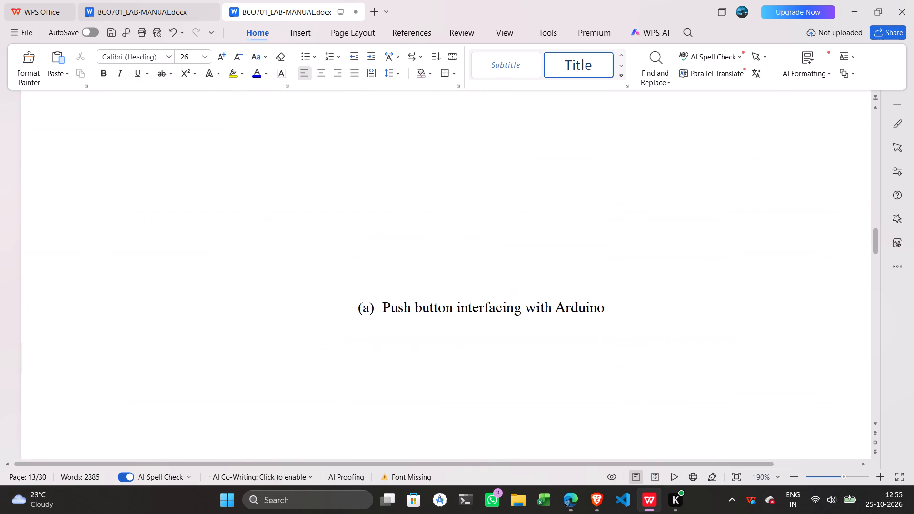
pyautogui.scroll(18, 338, 211)
pyautogui.scroll(6, 338, 211)
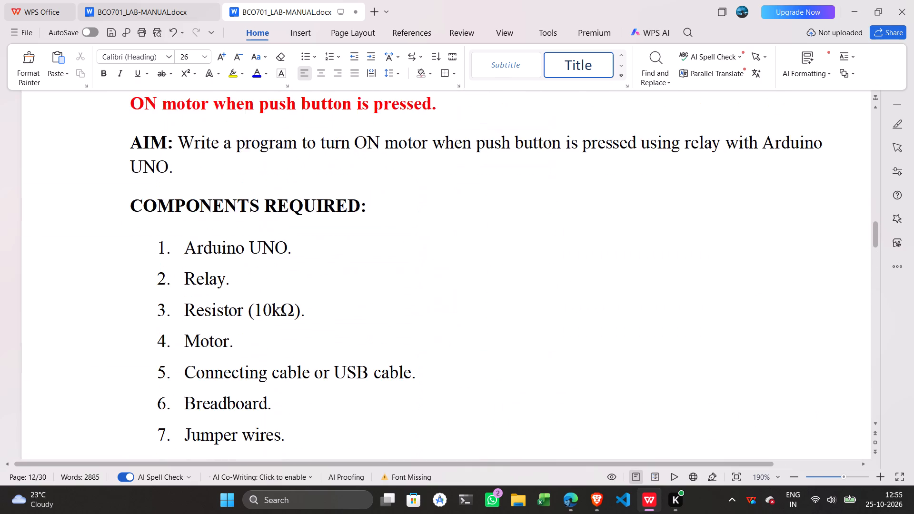
pyautogui.scroll(2, 338, 211)
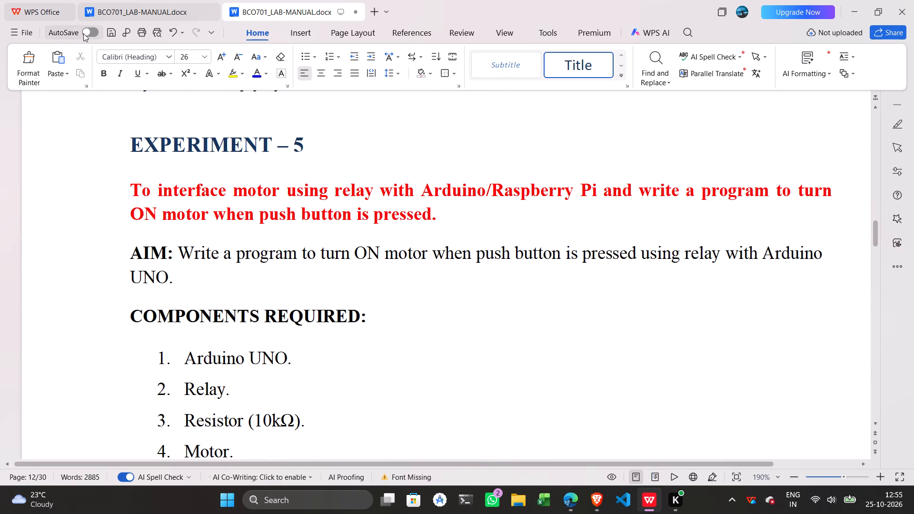
# Save the lab manual document.
pyautogui.click(111, 31)
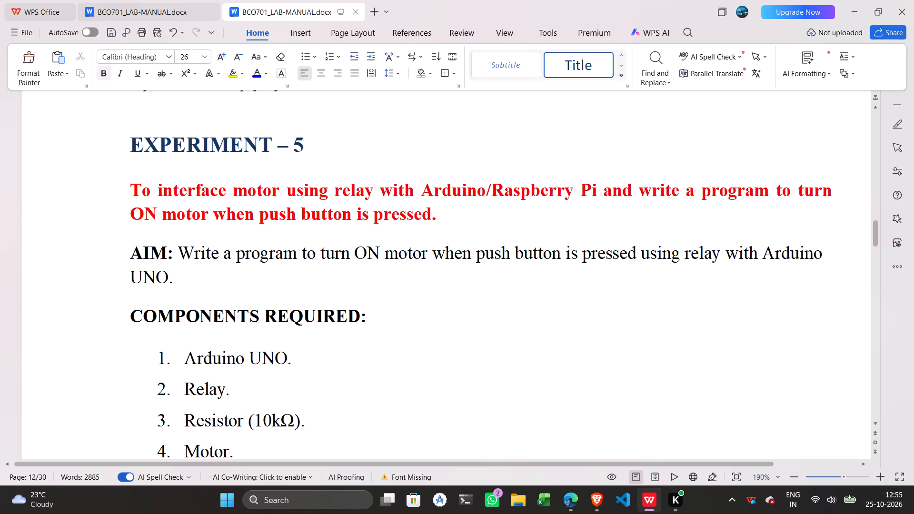